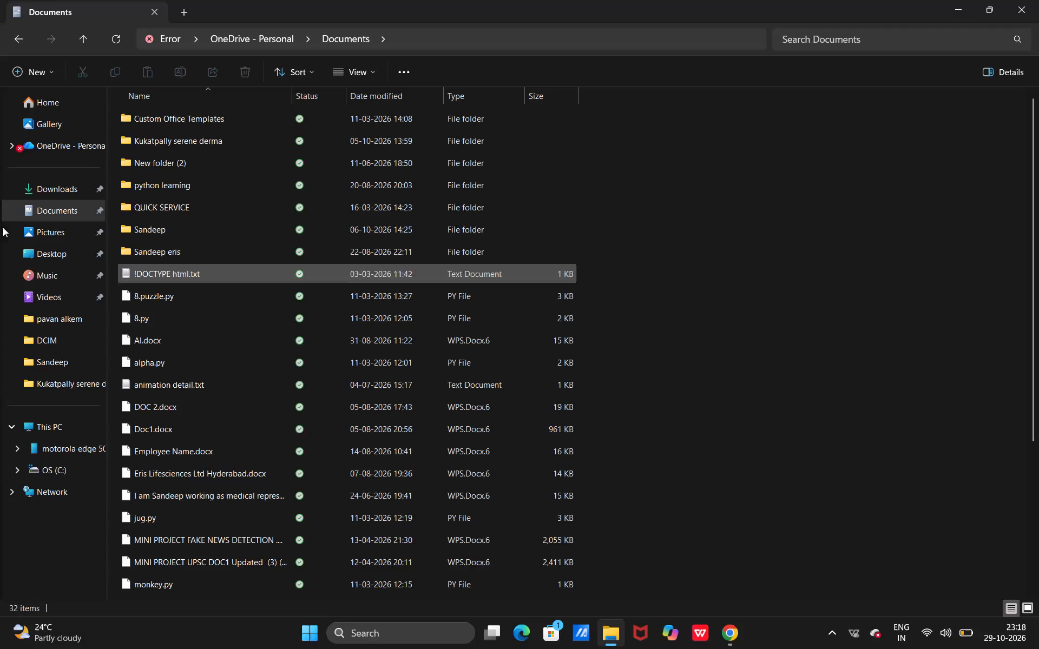
Search Documents for "monthly" and open the workbook "Mnthly Expensive sheet.xlsx" in Excel.
left_click(841, 40)
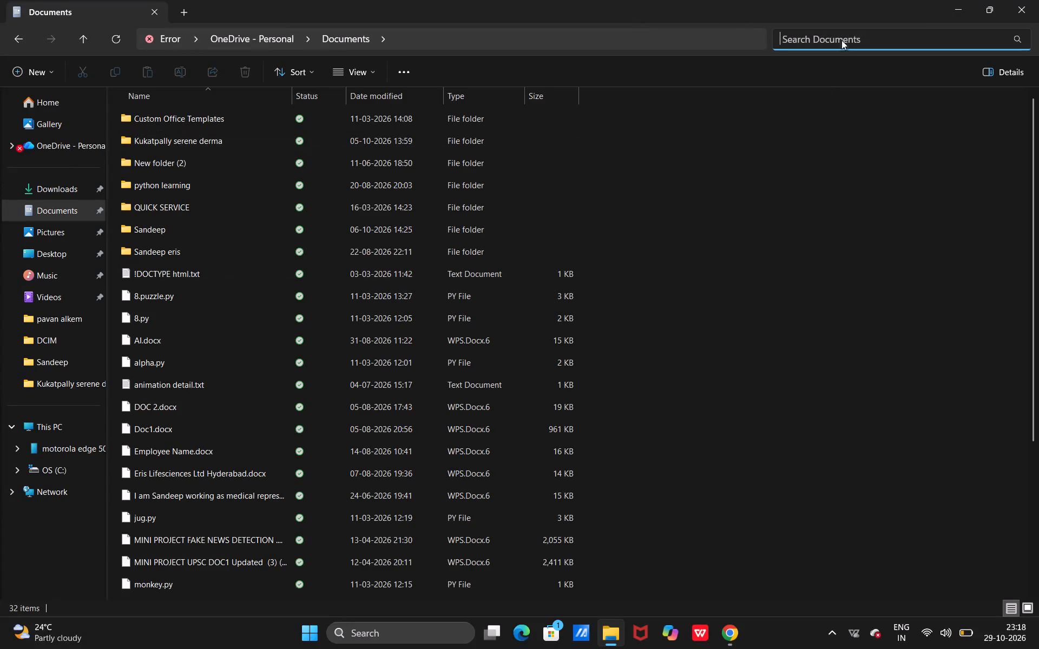
type("monthk")
key("BackSpace")
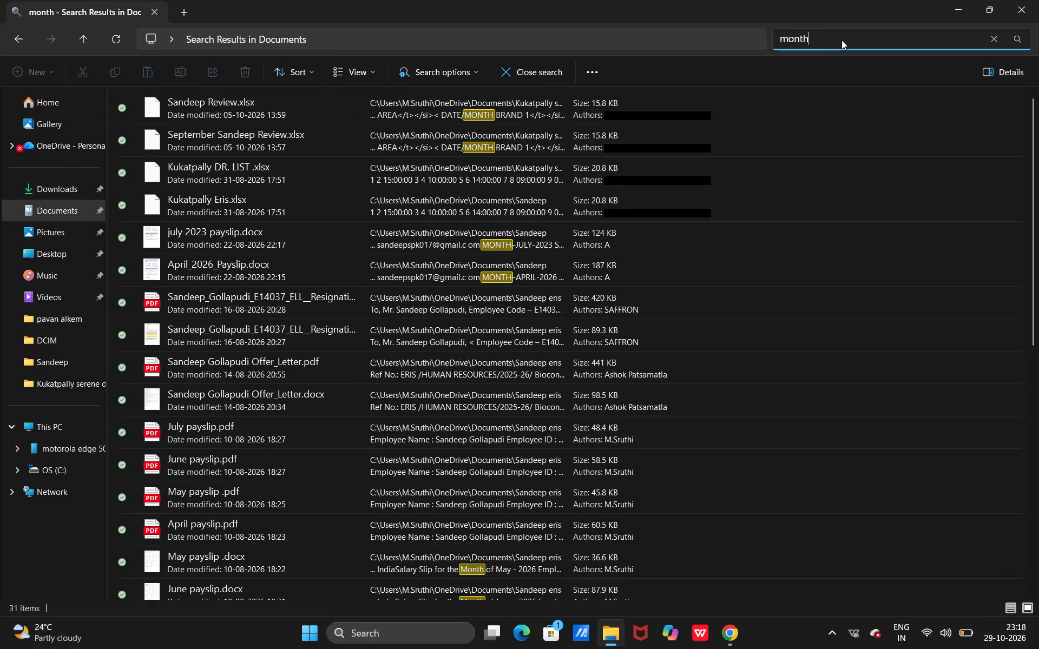
type("ly")
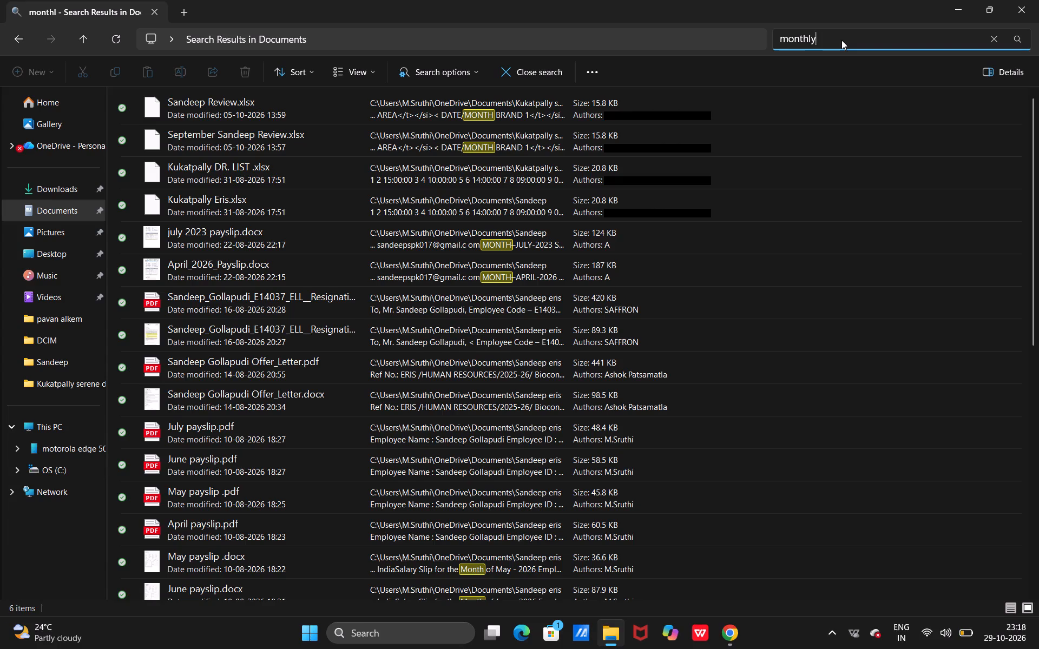
left_click(841, 40)
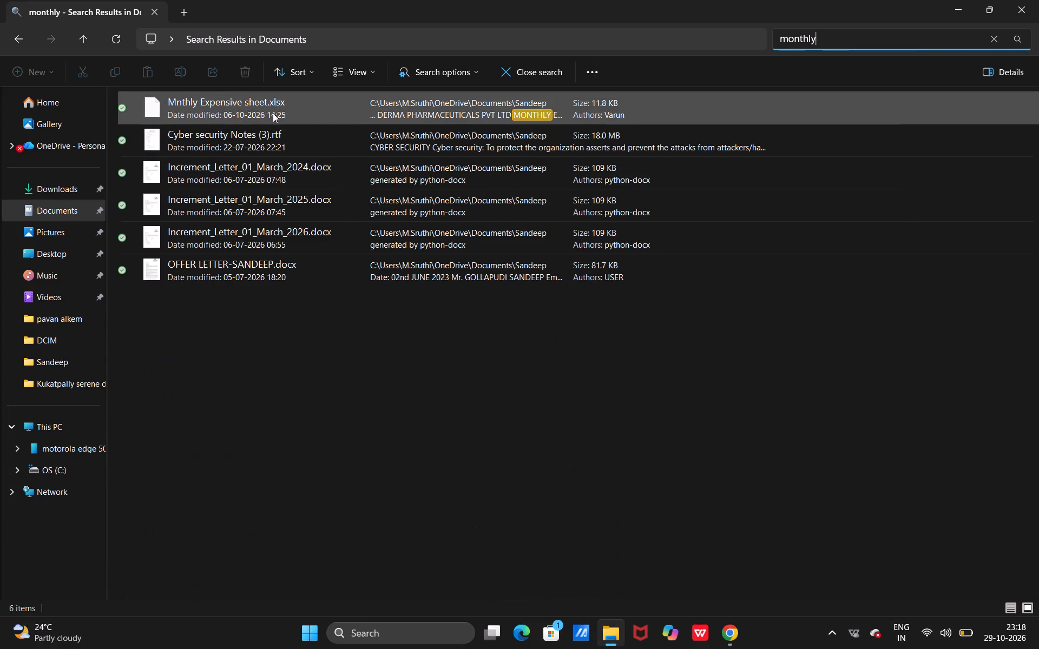
double_click(272, 111)
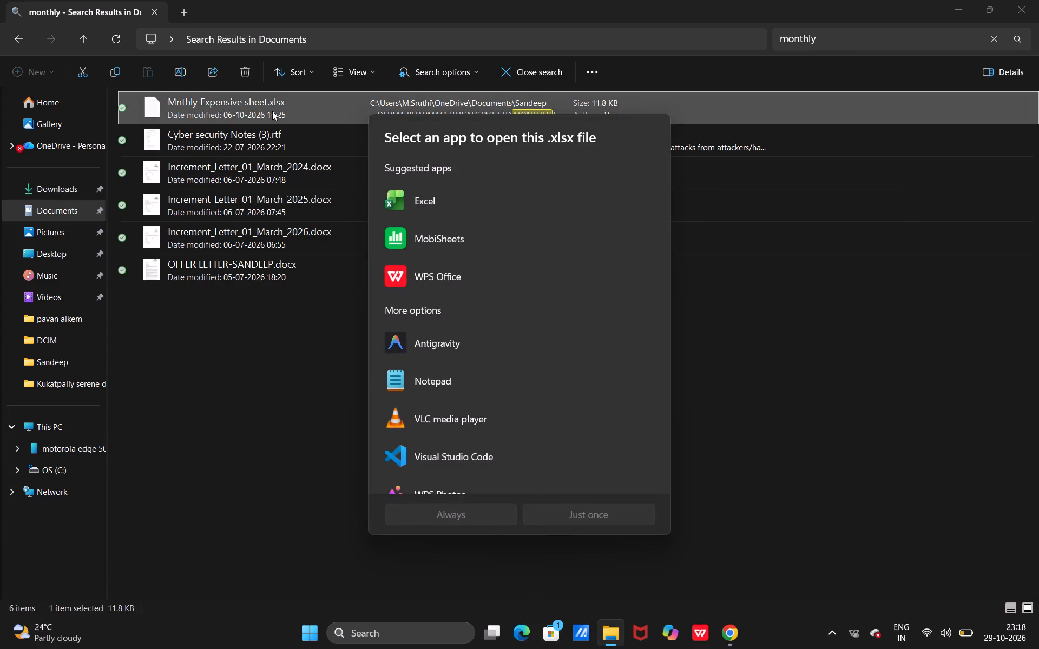
left_click(425, 206)
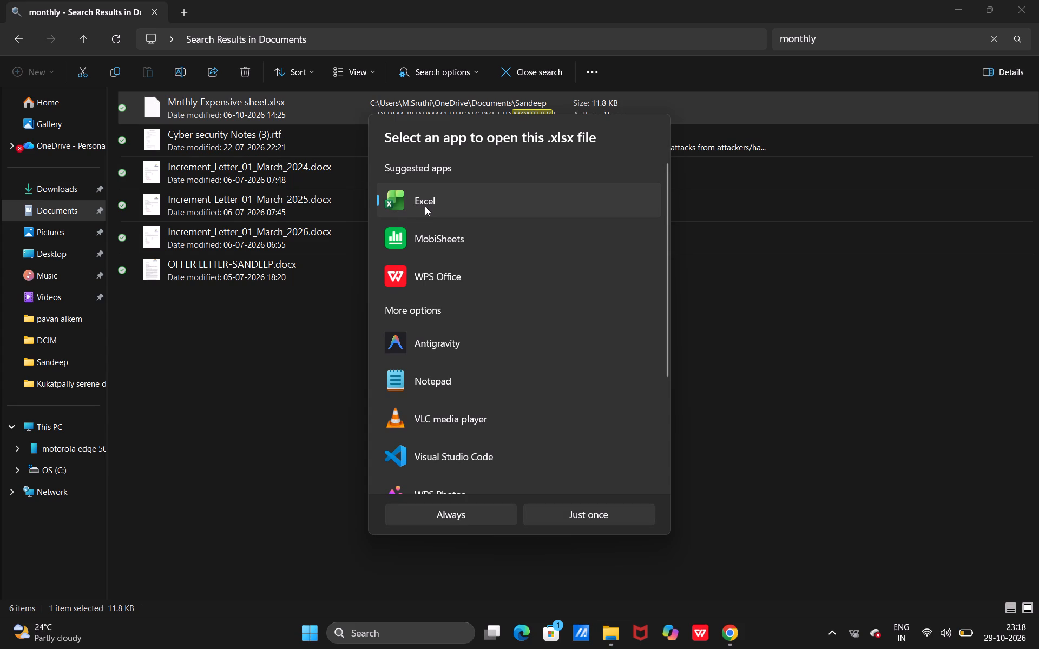
double_click(425, 206)
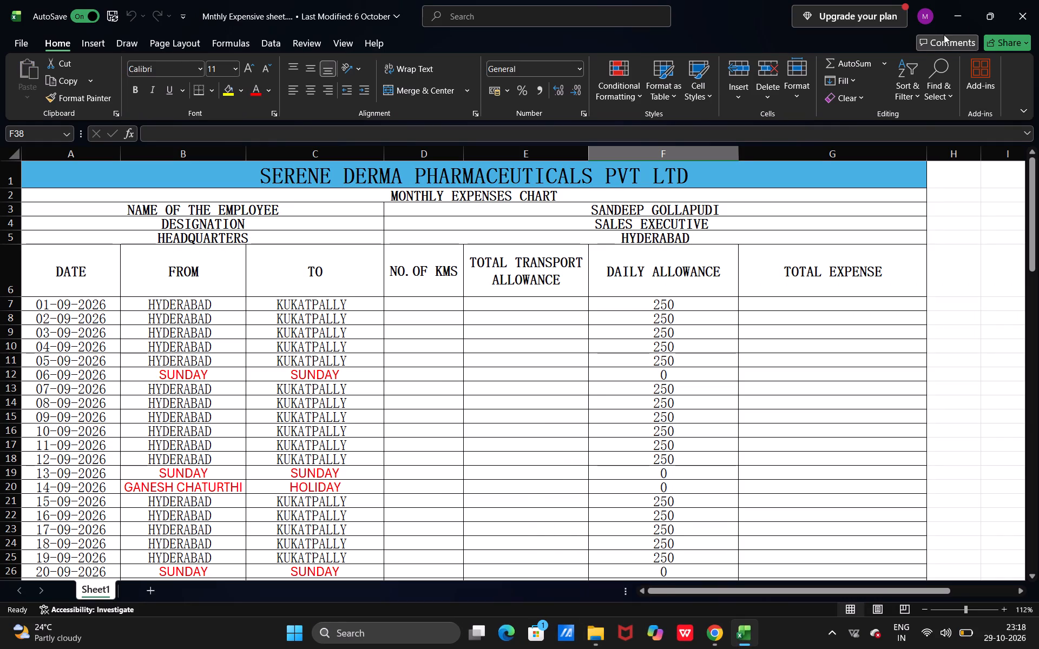
View the internal shared storage of the motorola edge 50 pro in File Explorer, then return to the maximized expense workbook.
left_click(988, 14)
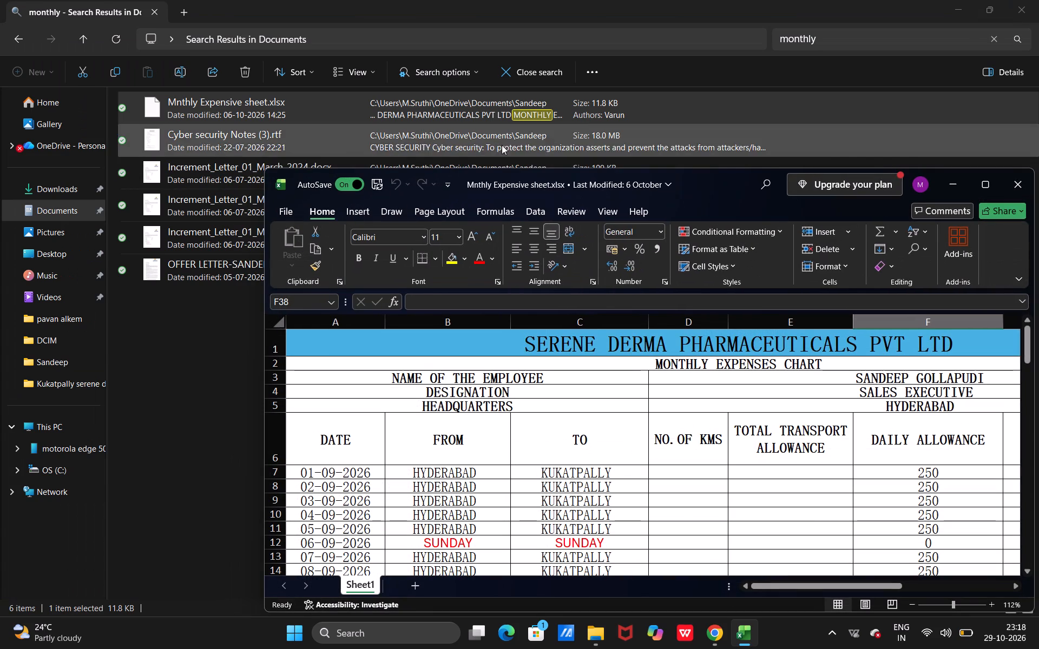
left_click(70, 451)
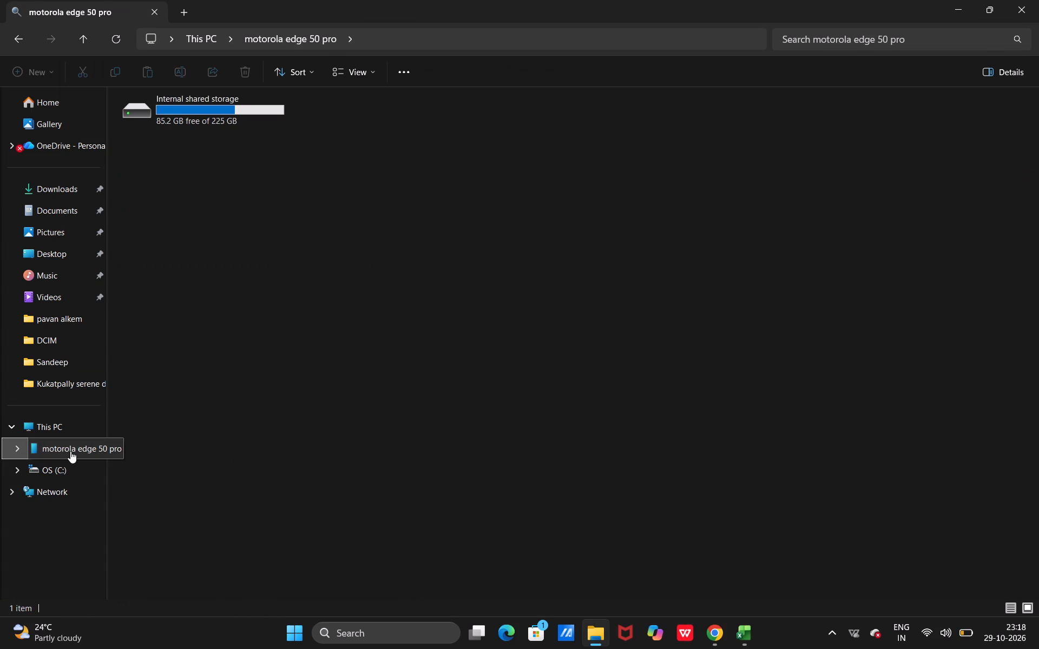
double_click(185, 113)
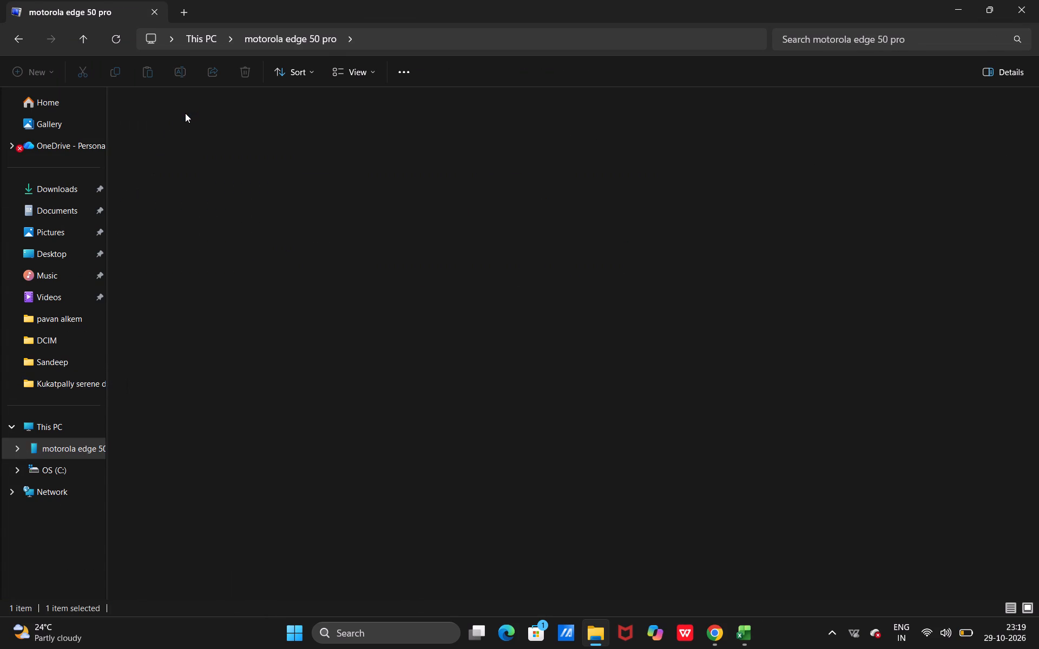
left_click(744, 635)
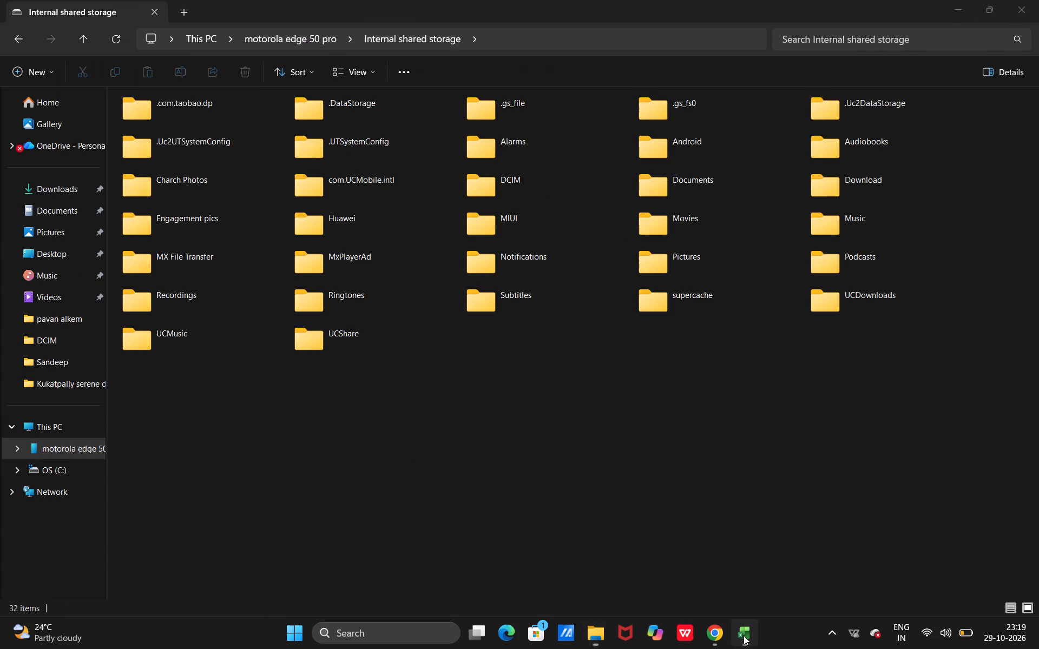
left_click(979, 183)
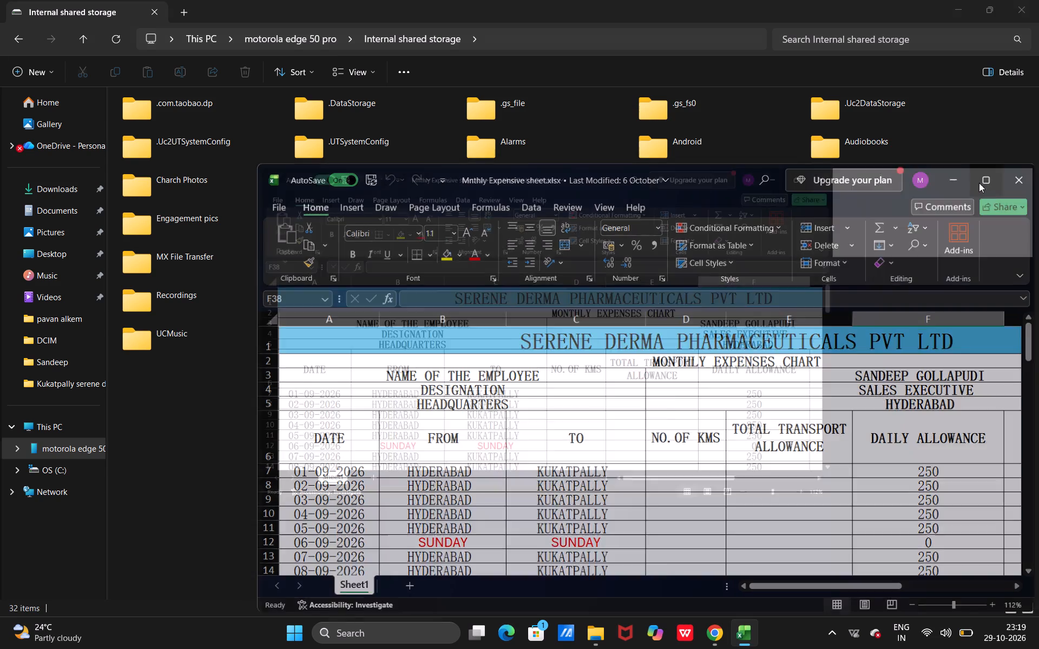
Change the first date in the DATE column, cell A7, to 01-10-2026.
scroll(365, 259, "down", 1)
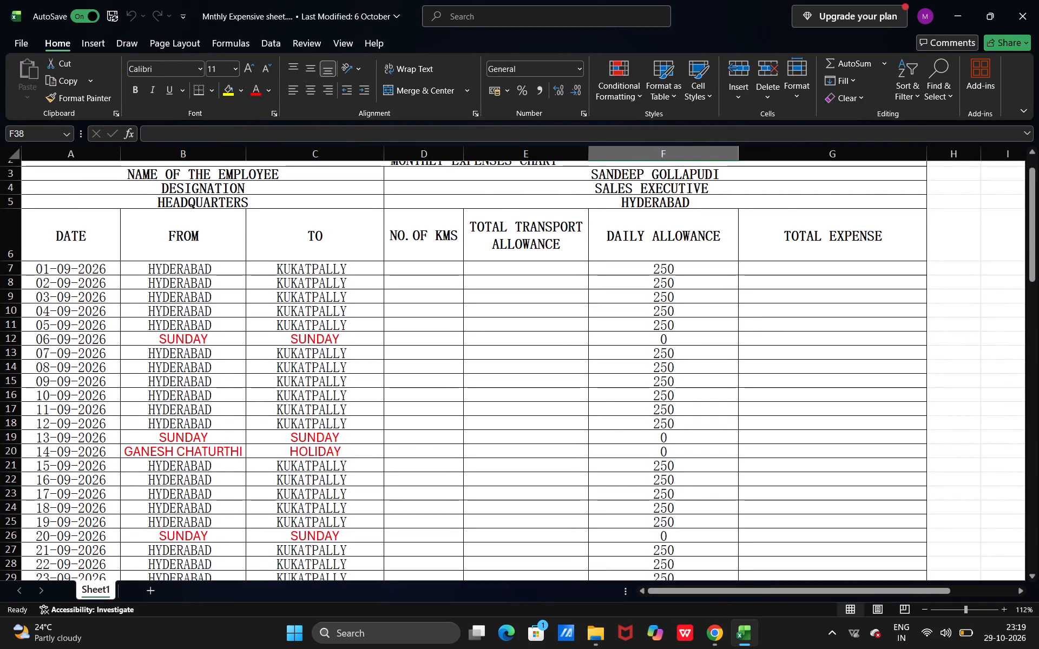
scroll(365, 259, "down", 1)
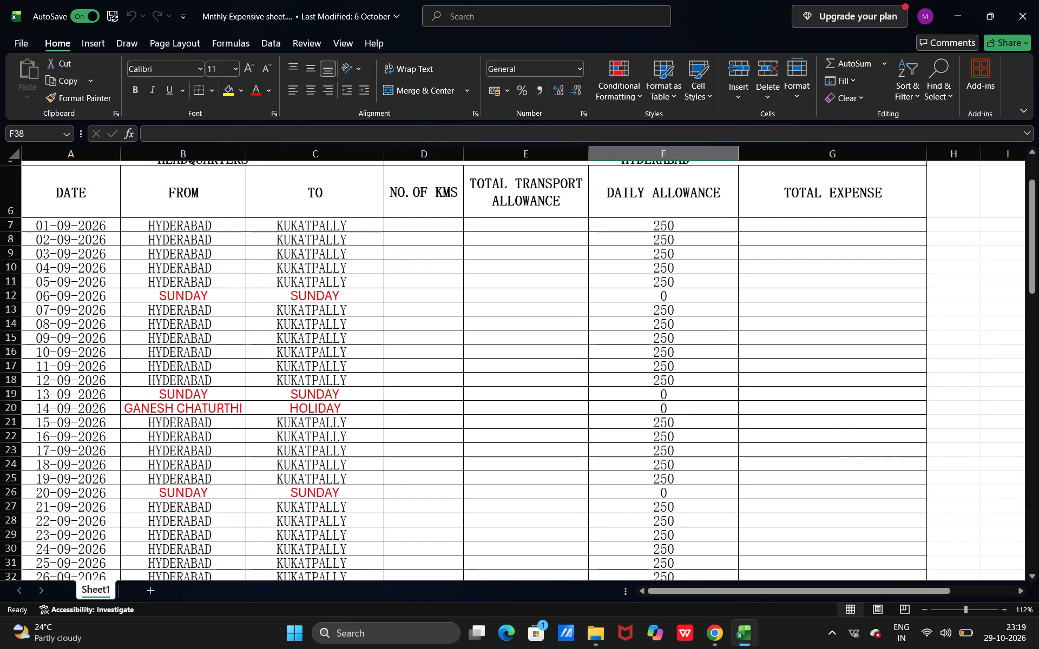
left_click(61, 225)
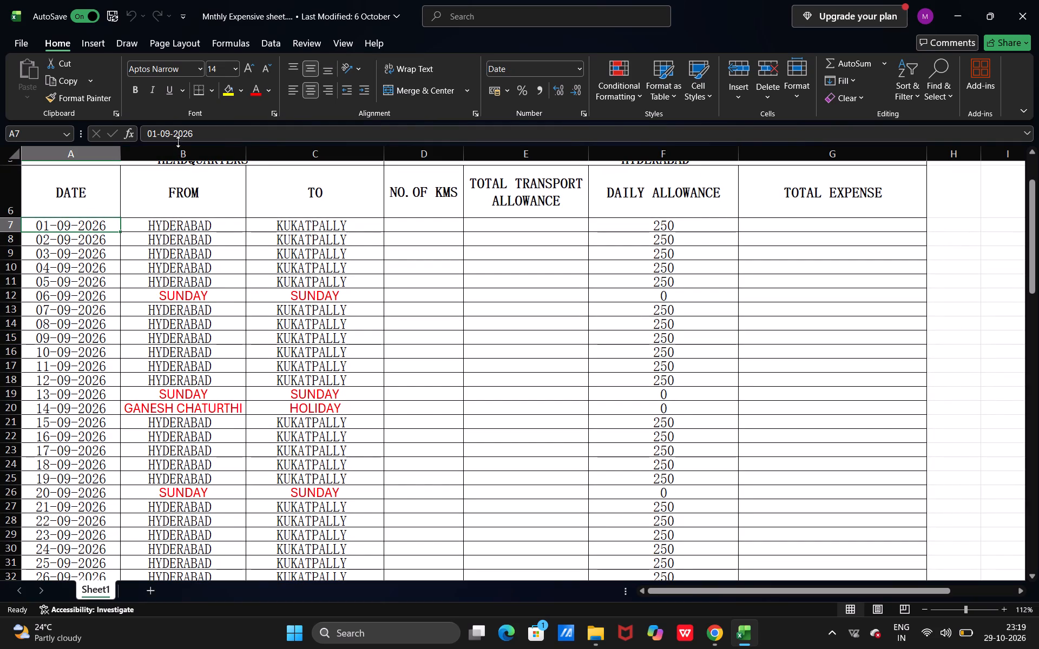
left_click(163, 133)
key("Right")
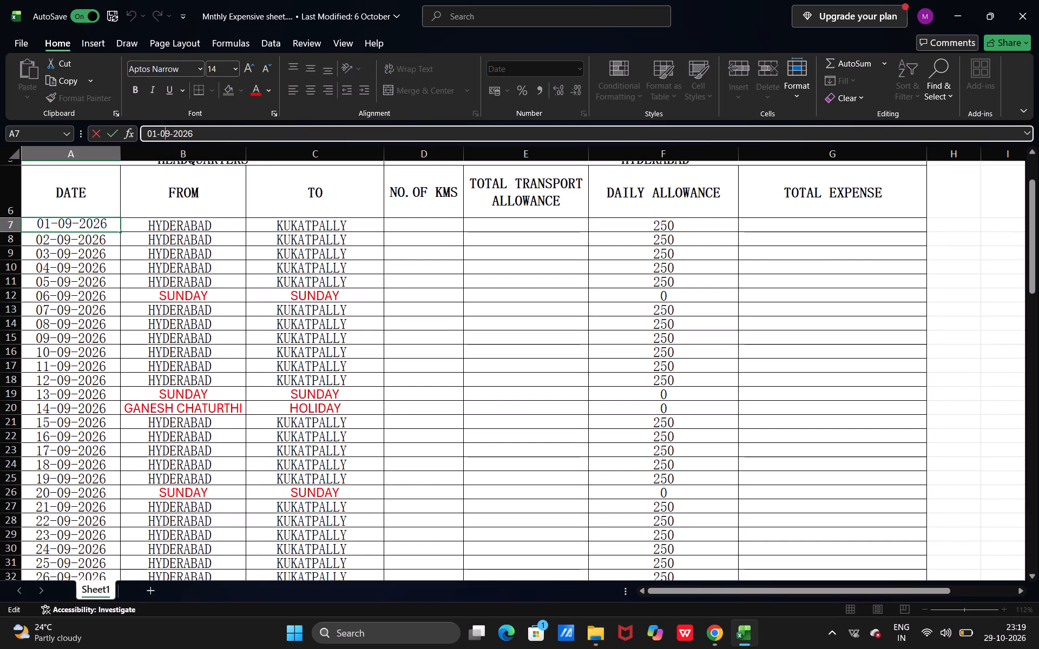
key("BackSpace")
key("Left")
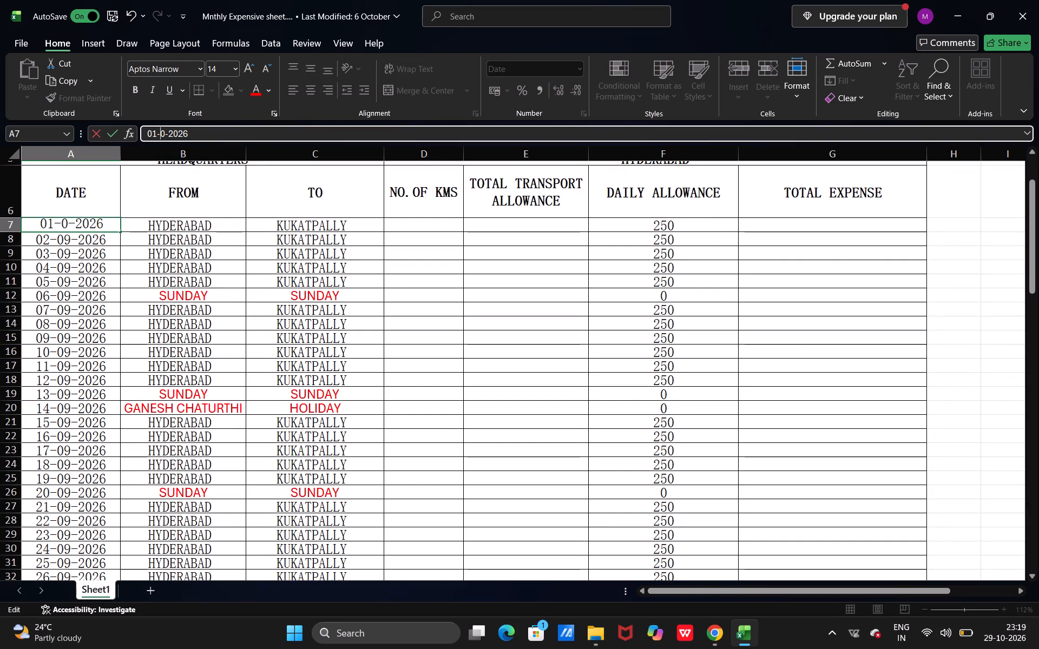
key("End")
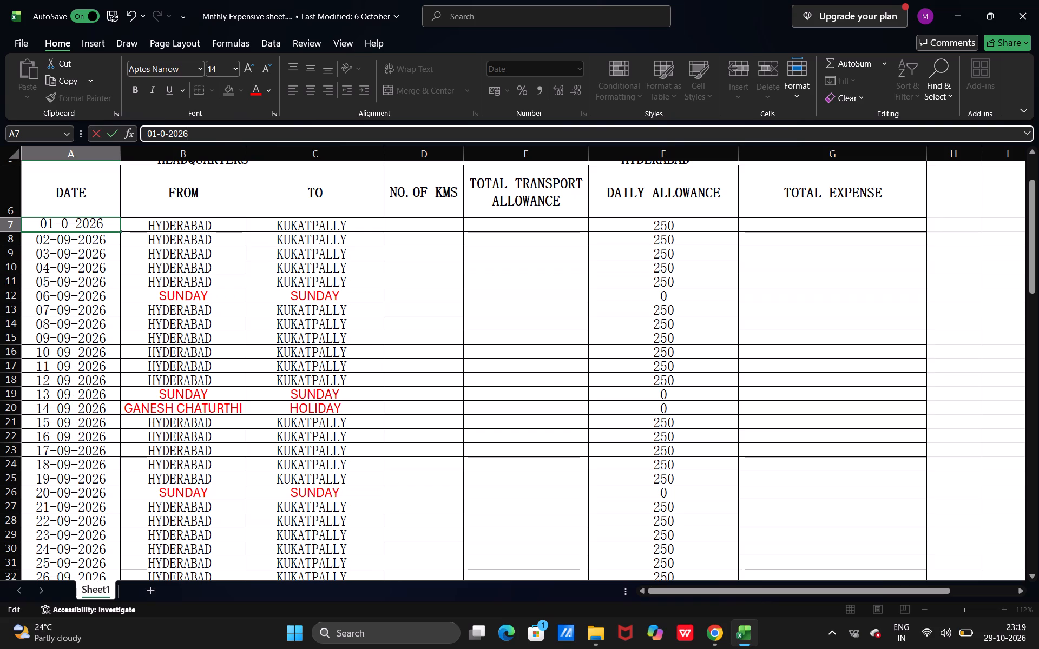
key("Left")
key("Left")
key("Left")
key("Left")
key("Left")
key("Left")
key("1")
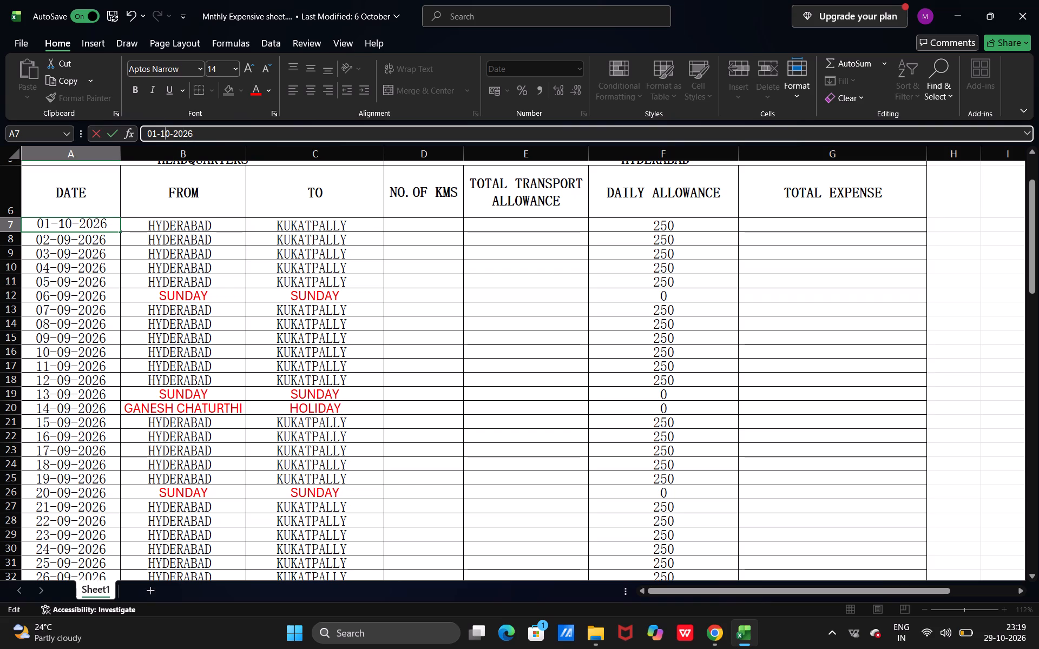
key("Return")
key("Up")
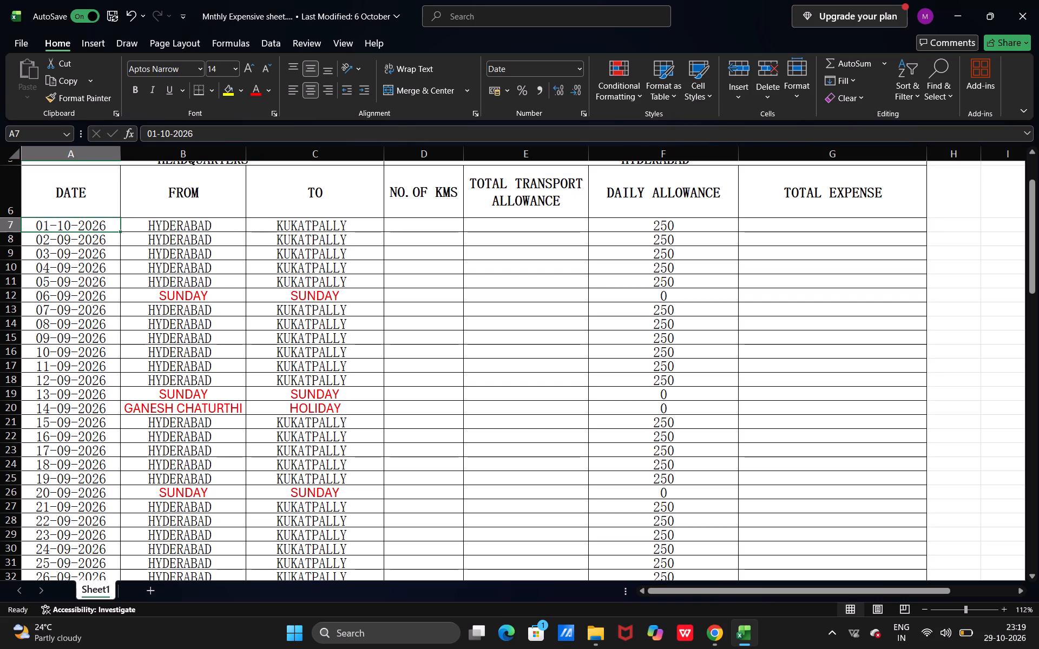
Change the second date in the DATE column, cell A8, to 02-10-2026.
key("Down")
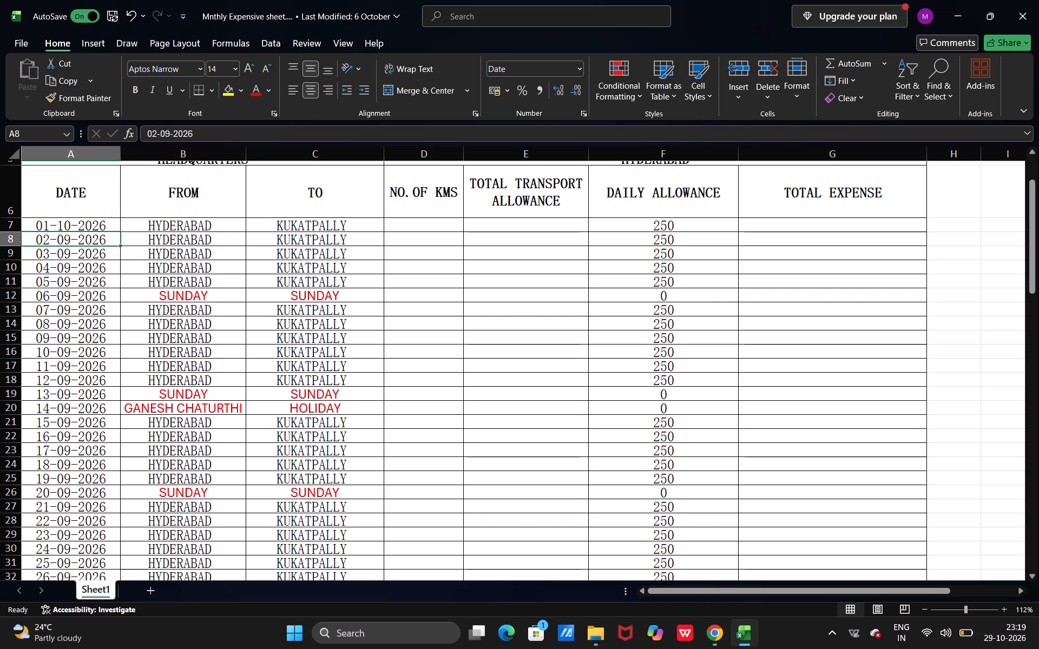
left_click(166, 131)
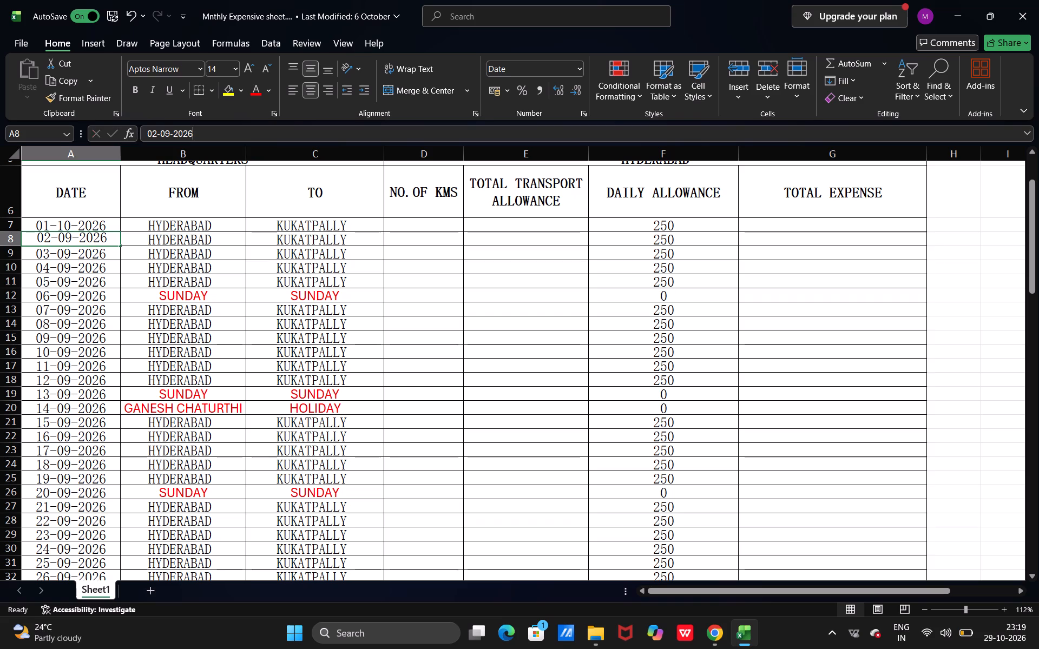
key("BackSpace")
key("BackSpace")
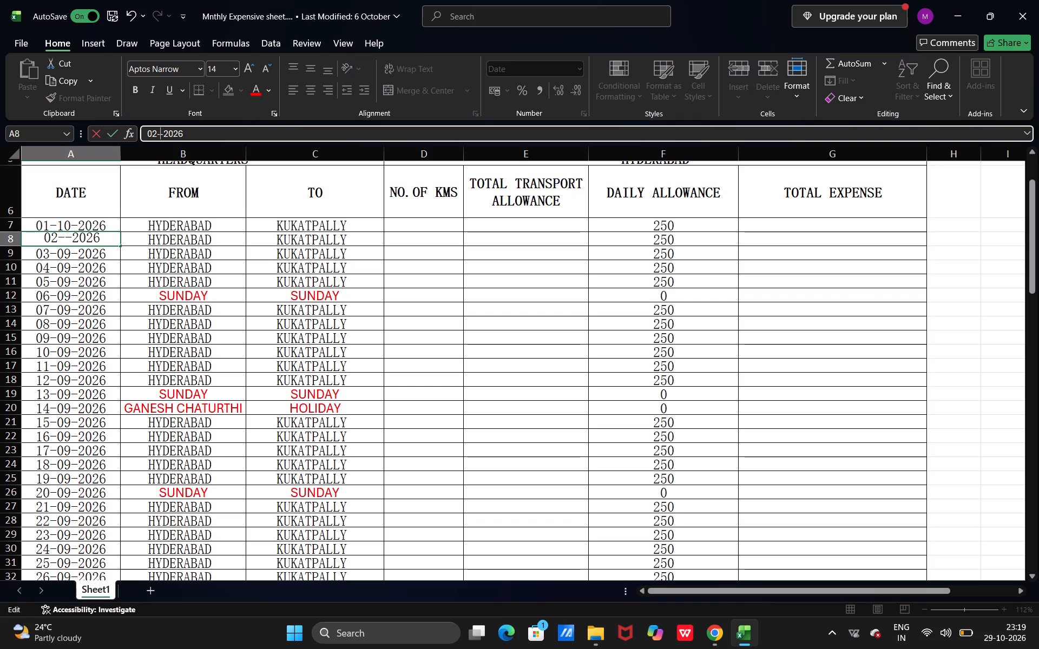
type("10")
key("Return")
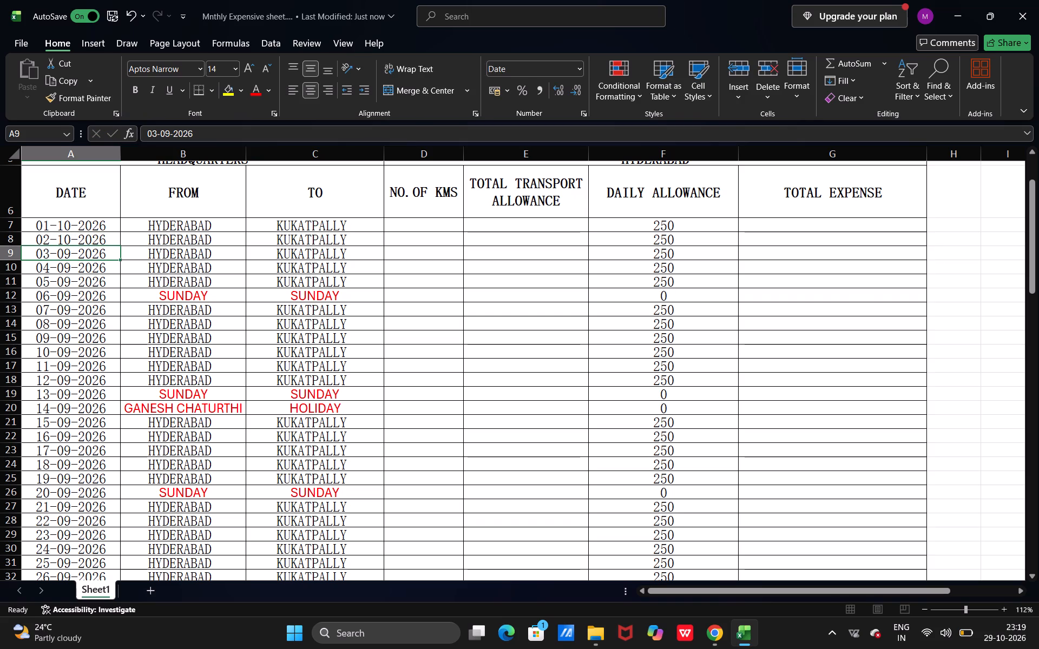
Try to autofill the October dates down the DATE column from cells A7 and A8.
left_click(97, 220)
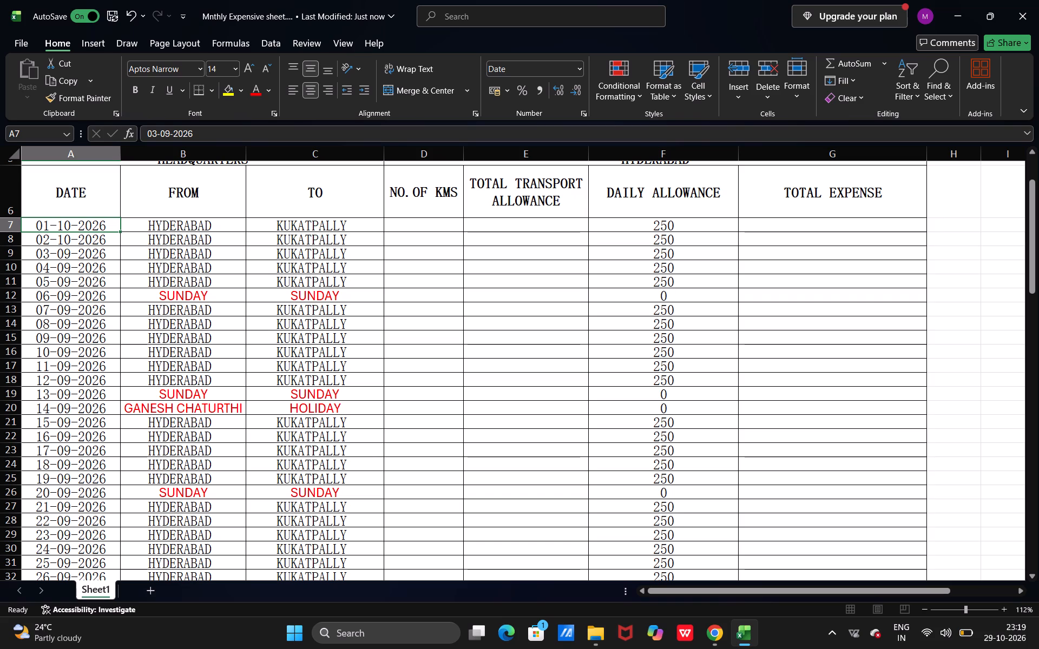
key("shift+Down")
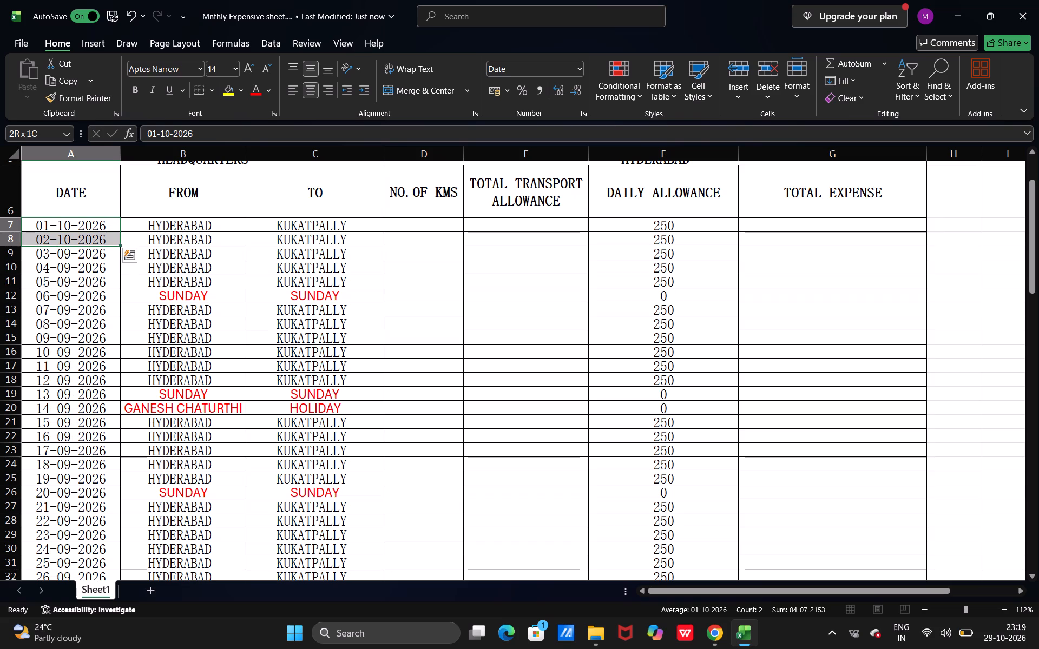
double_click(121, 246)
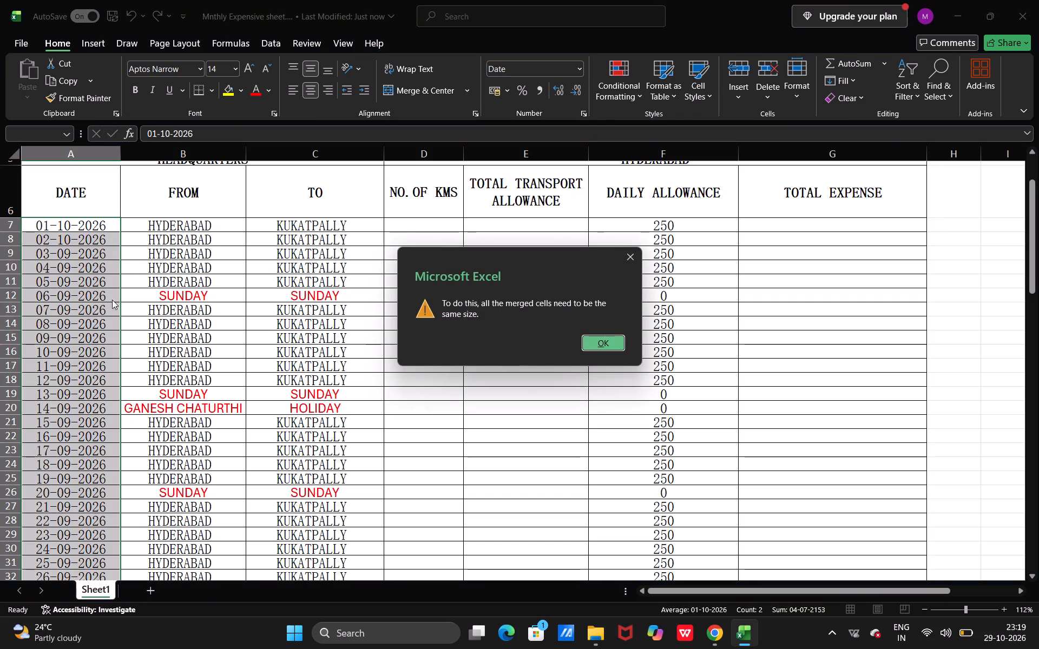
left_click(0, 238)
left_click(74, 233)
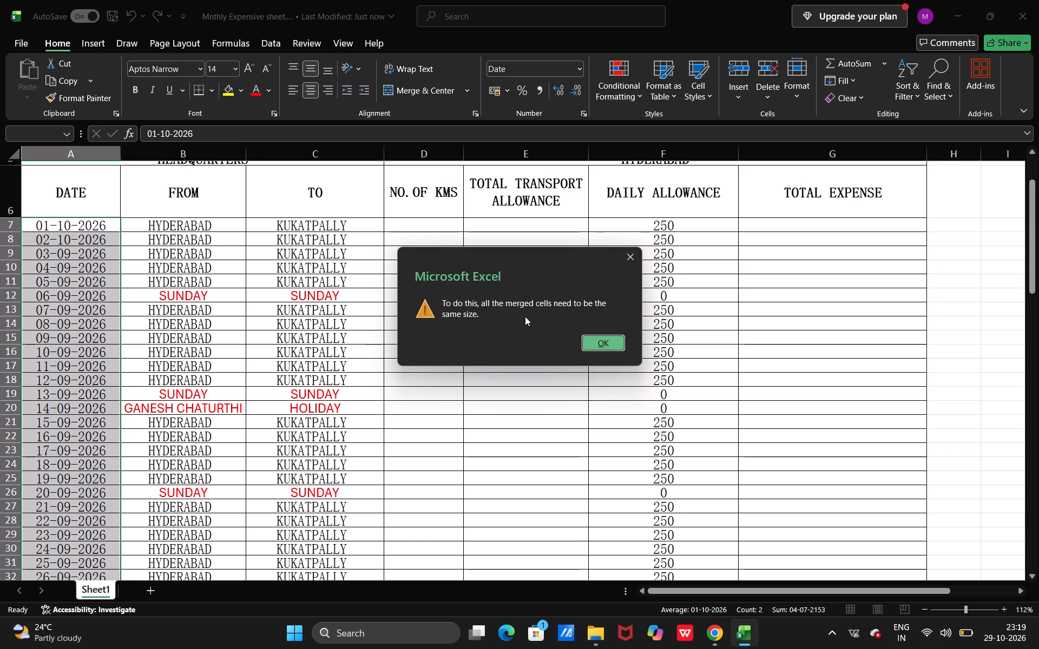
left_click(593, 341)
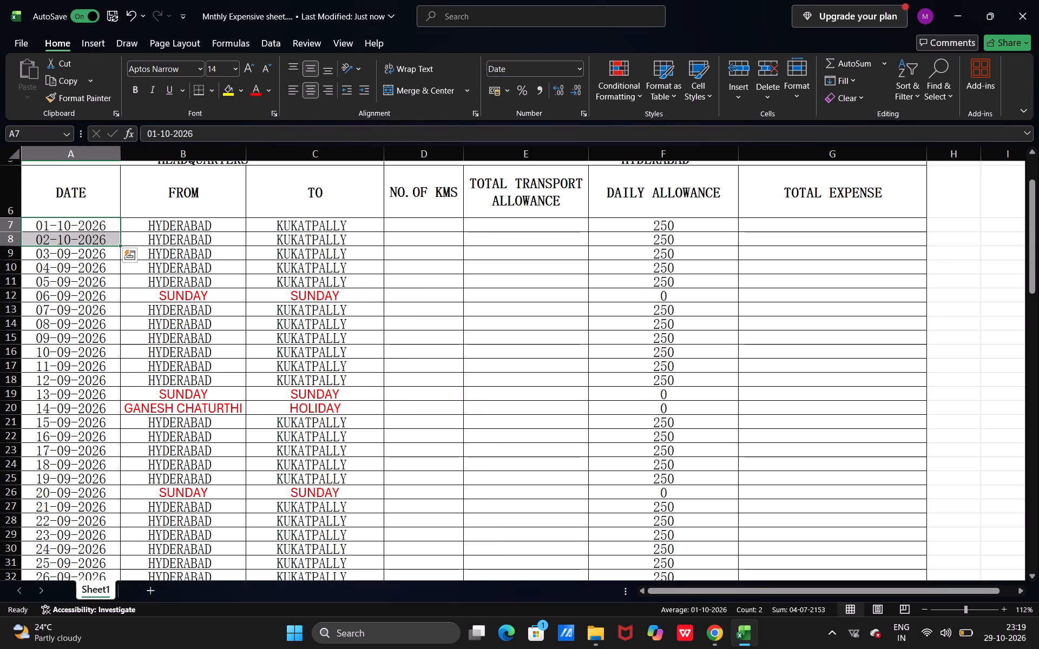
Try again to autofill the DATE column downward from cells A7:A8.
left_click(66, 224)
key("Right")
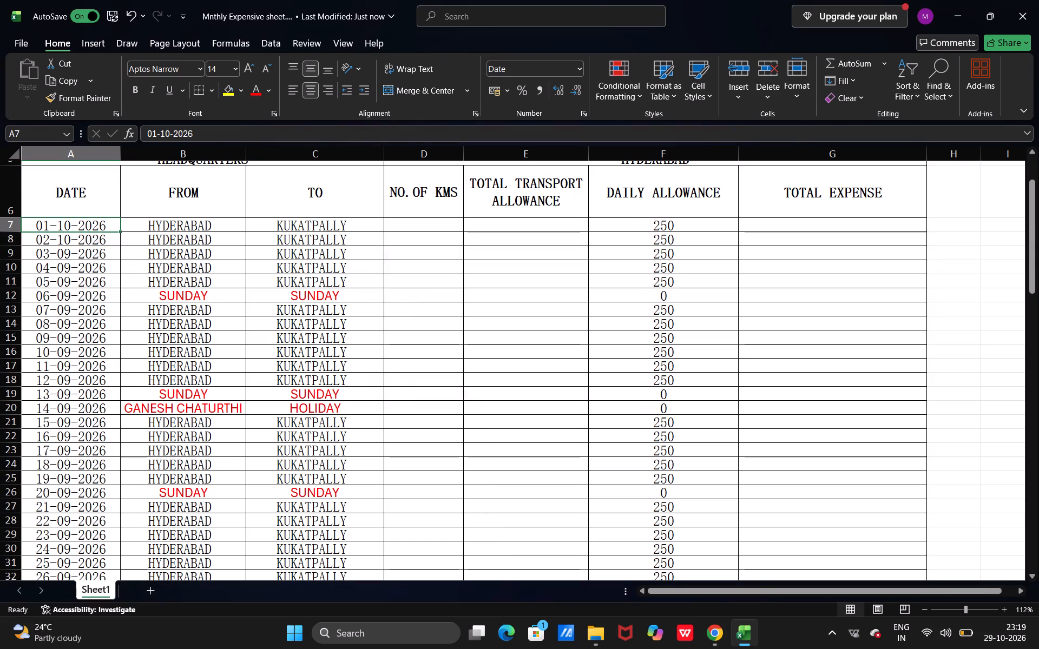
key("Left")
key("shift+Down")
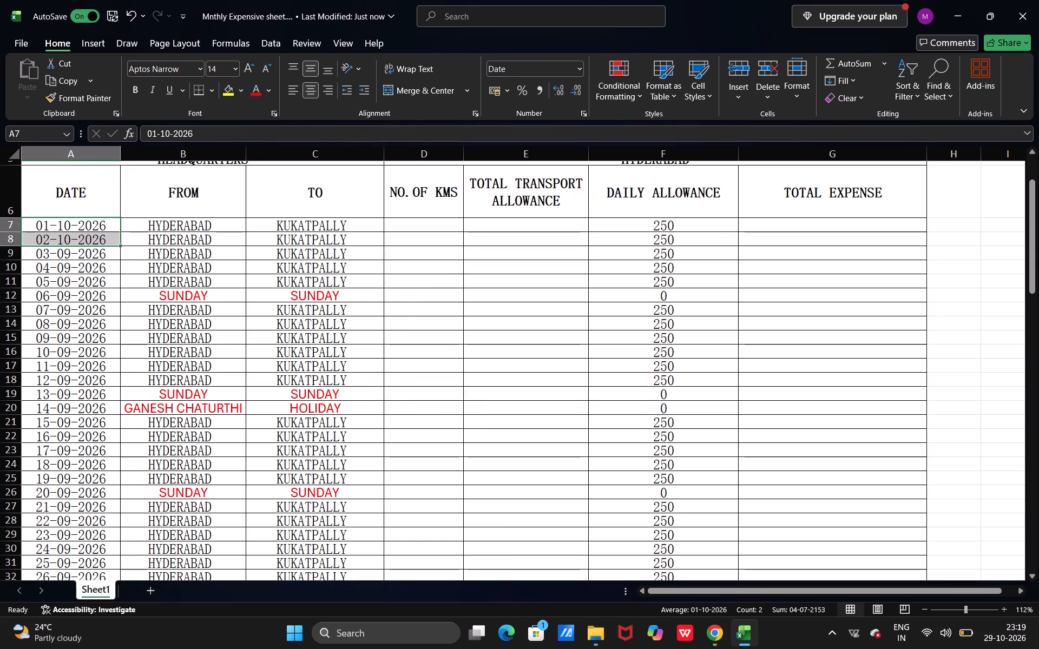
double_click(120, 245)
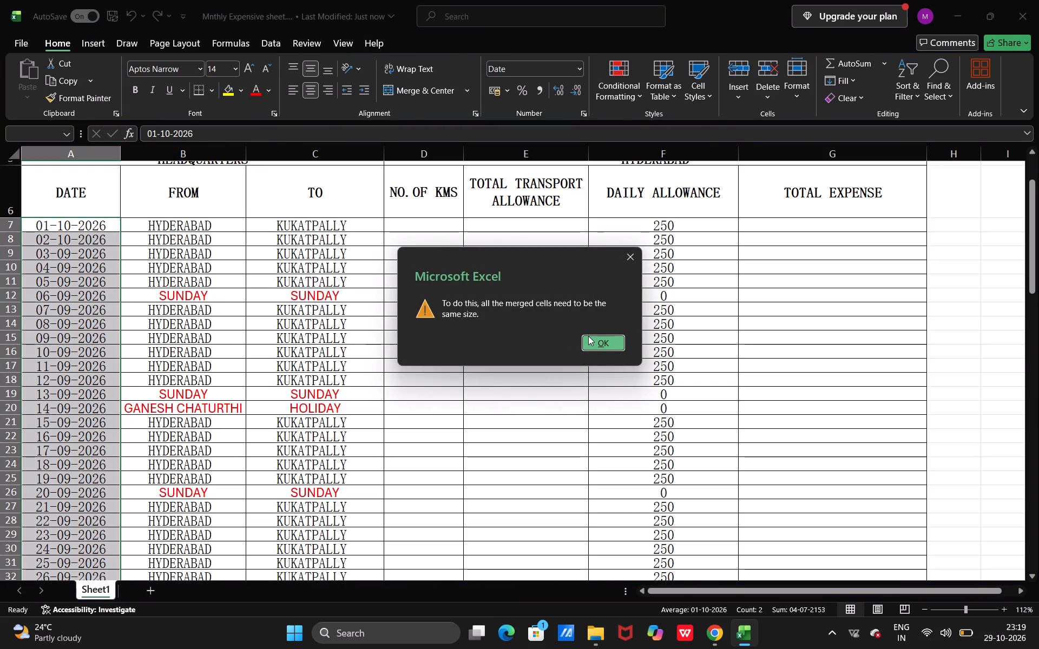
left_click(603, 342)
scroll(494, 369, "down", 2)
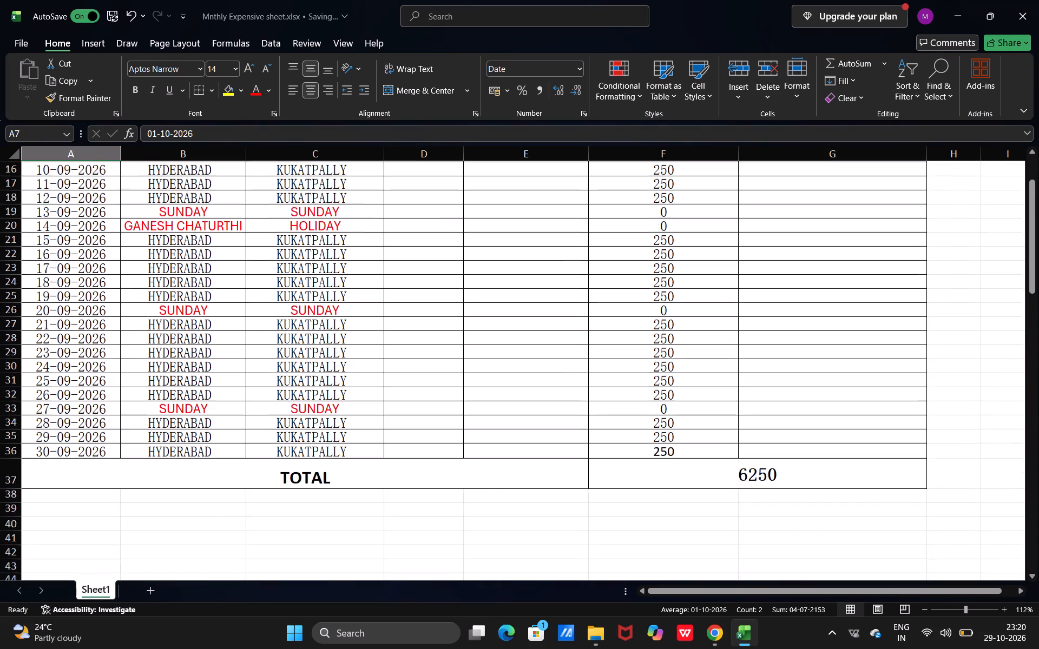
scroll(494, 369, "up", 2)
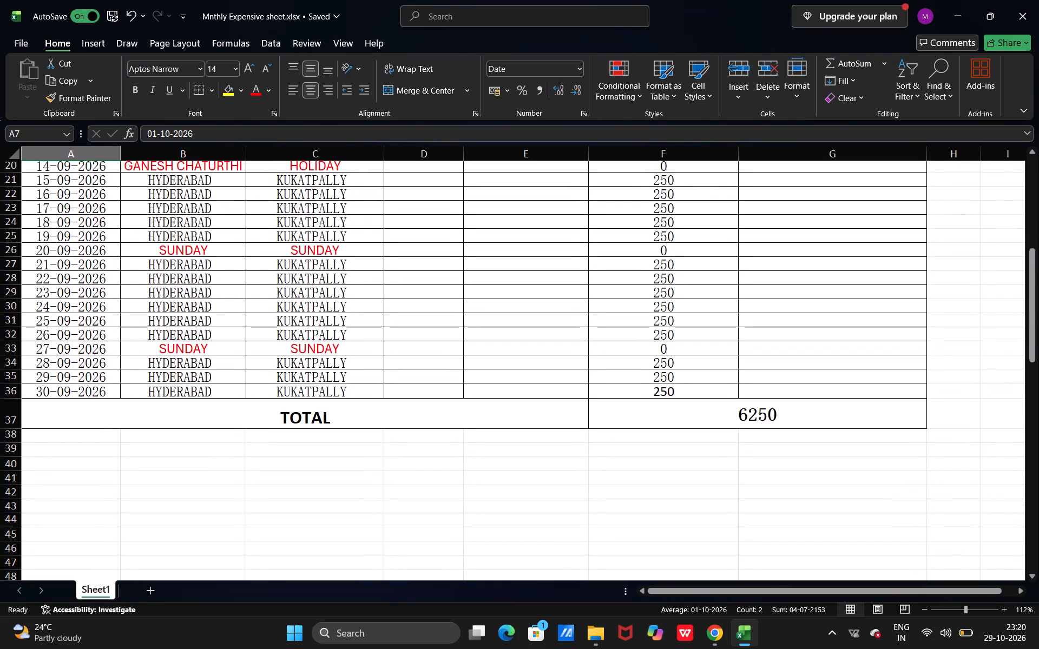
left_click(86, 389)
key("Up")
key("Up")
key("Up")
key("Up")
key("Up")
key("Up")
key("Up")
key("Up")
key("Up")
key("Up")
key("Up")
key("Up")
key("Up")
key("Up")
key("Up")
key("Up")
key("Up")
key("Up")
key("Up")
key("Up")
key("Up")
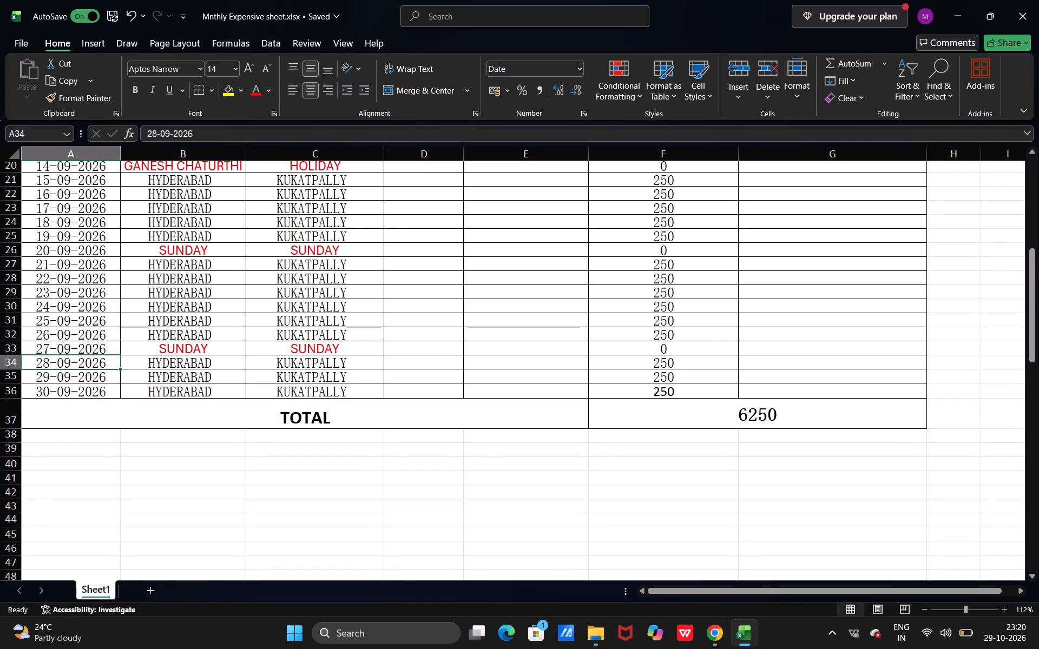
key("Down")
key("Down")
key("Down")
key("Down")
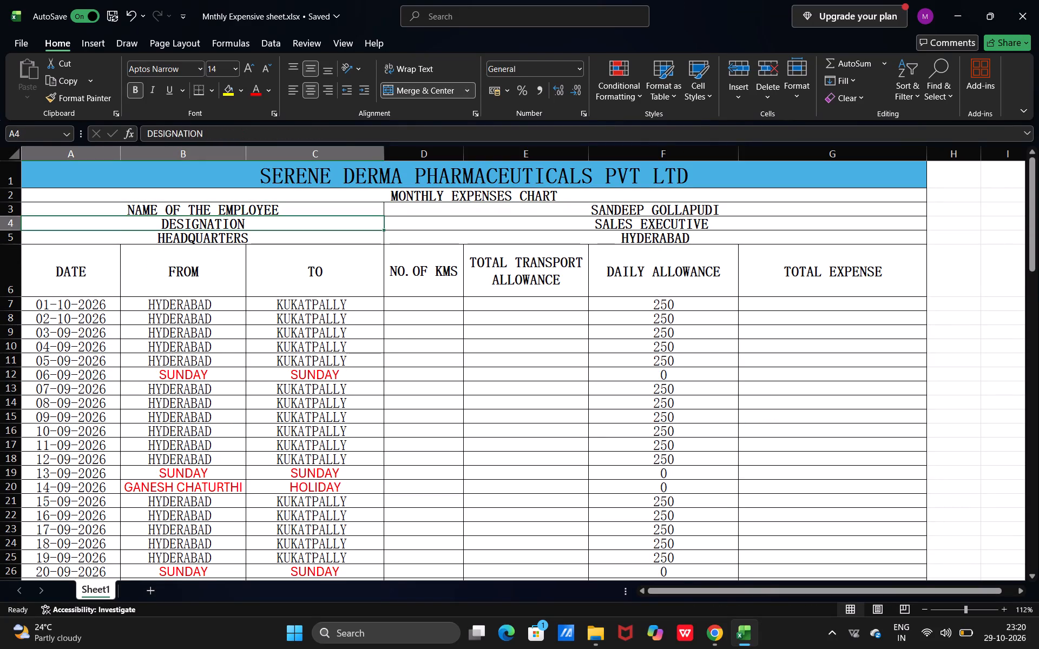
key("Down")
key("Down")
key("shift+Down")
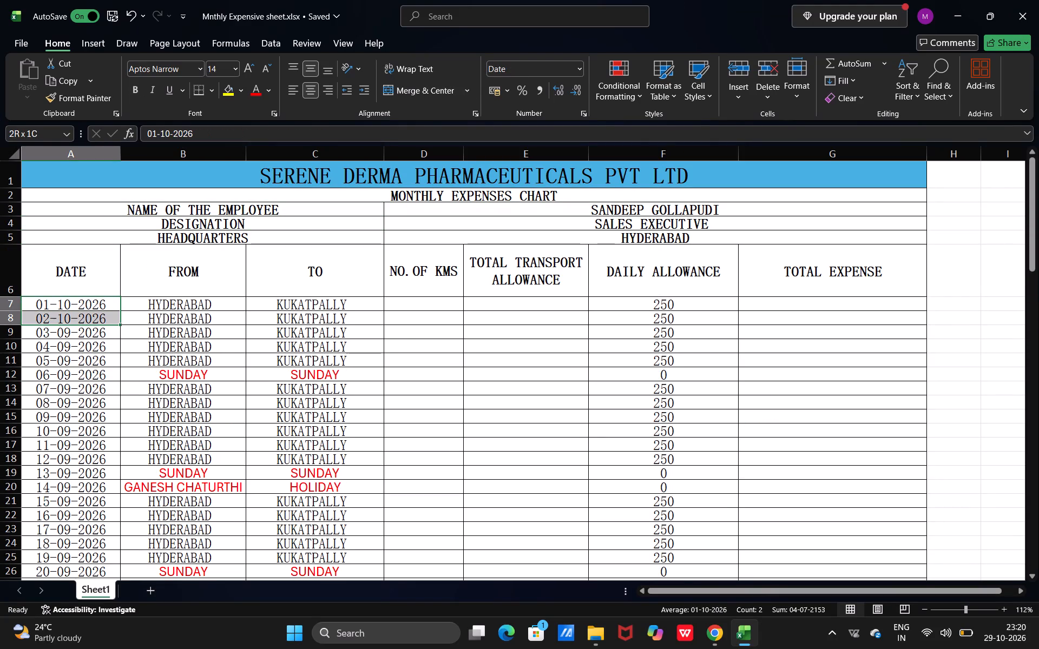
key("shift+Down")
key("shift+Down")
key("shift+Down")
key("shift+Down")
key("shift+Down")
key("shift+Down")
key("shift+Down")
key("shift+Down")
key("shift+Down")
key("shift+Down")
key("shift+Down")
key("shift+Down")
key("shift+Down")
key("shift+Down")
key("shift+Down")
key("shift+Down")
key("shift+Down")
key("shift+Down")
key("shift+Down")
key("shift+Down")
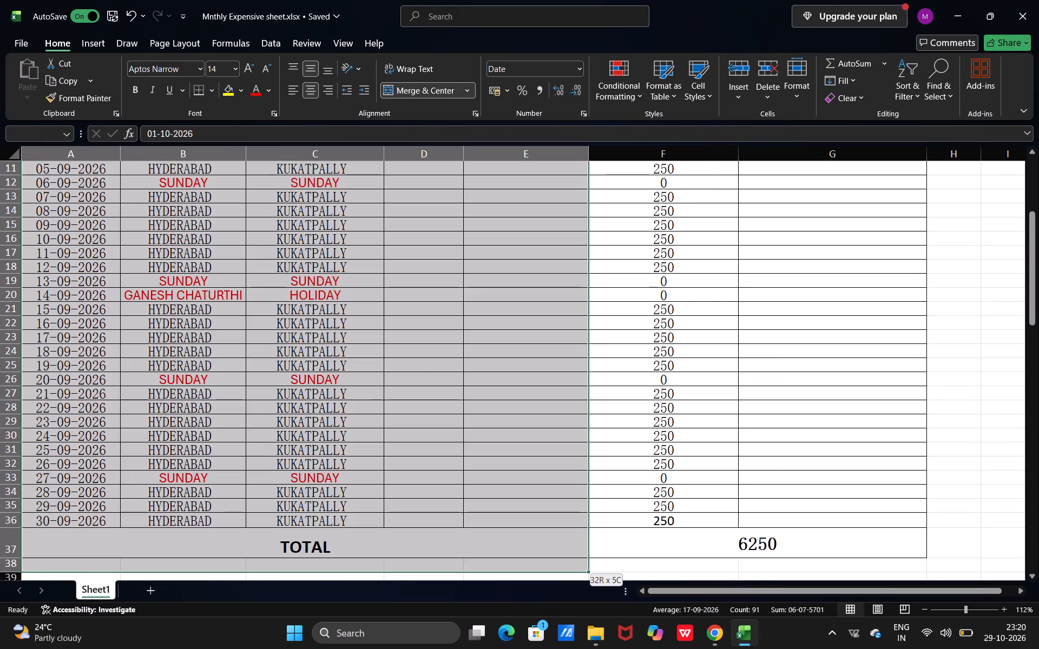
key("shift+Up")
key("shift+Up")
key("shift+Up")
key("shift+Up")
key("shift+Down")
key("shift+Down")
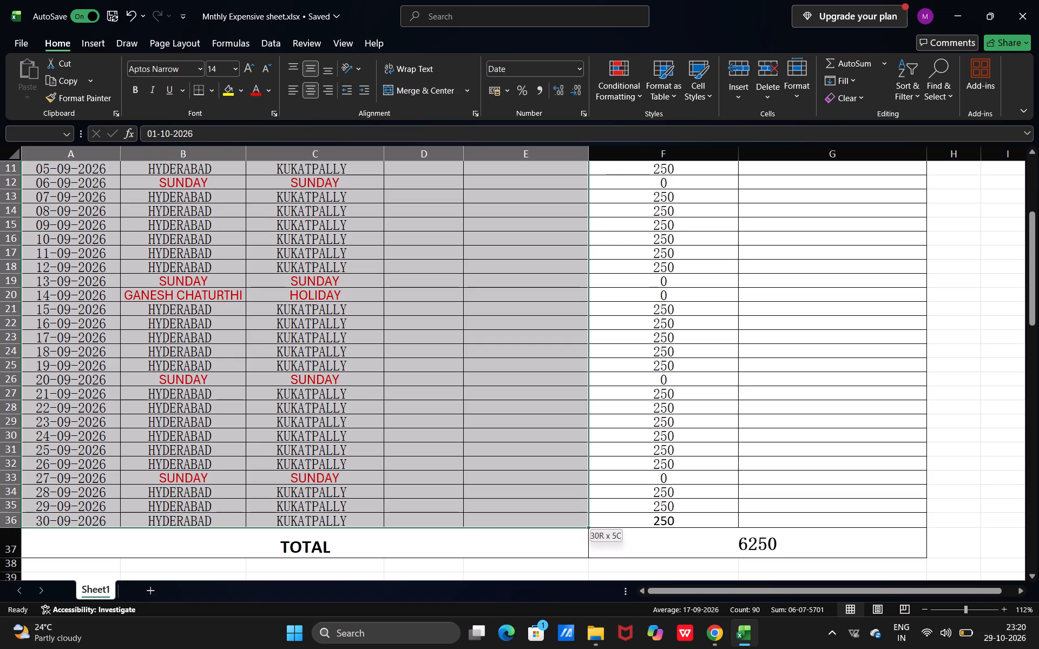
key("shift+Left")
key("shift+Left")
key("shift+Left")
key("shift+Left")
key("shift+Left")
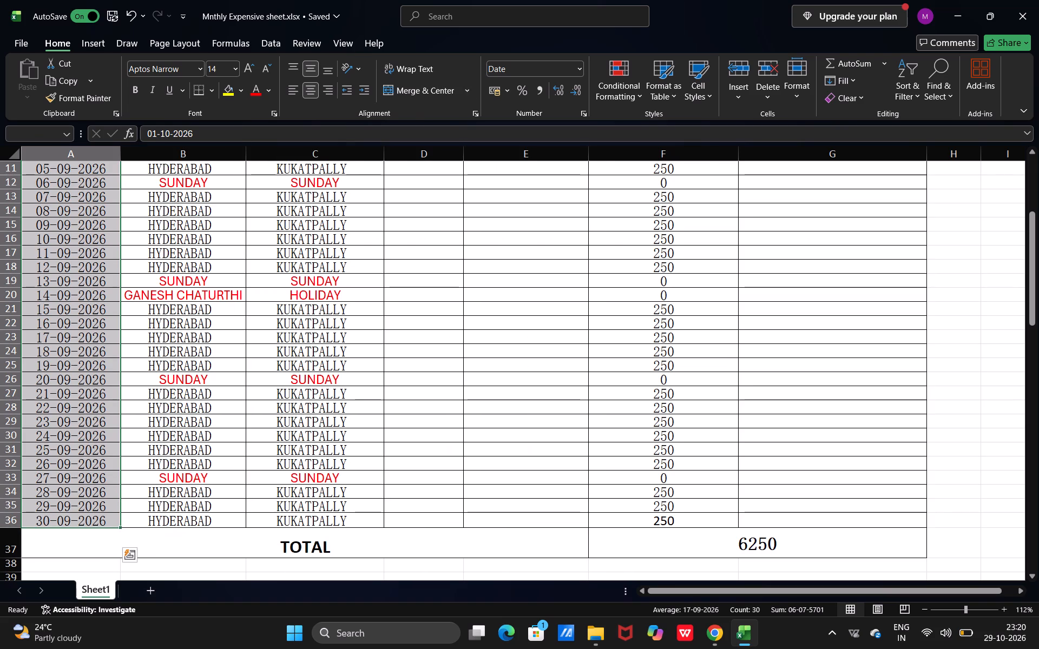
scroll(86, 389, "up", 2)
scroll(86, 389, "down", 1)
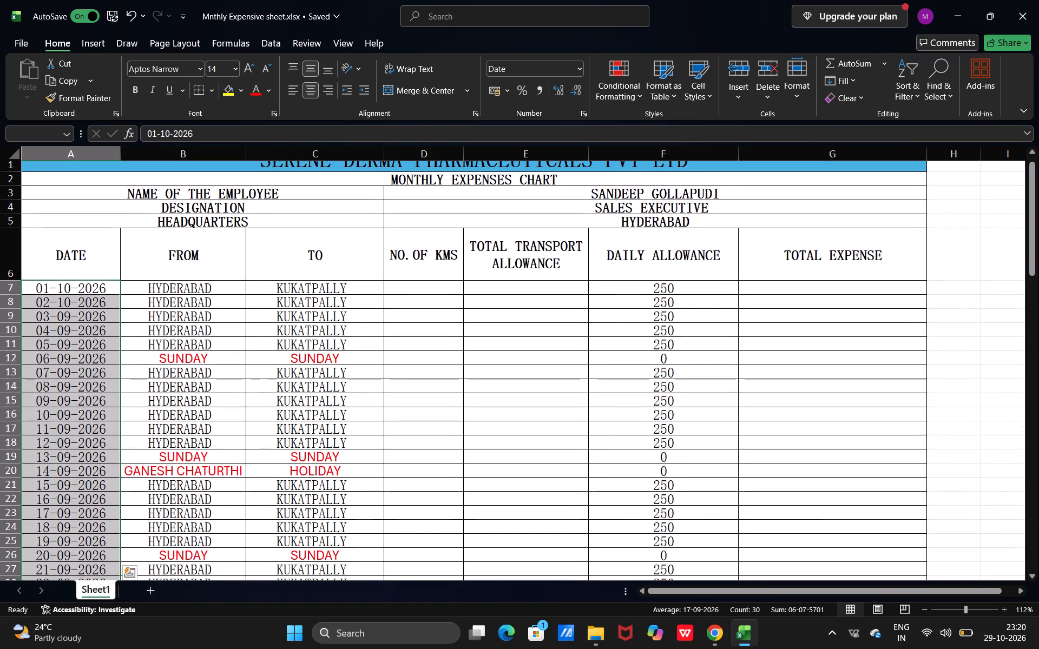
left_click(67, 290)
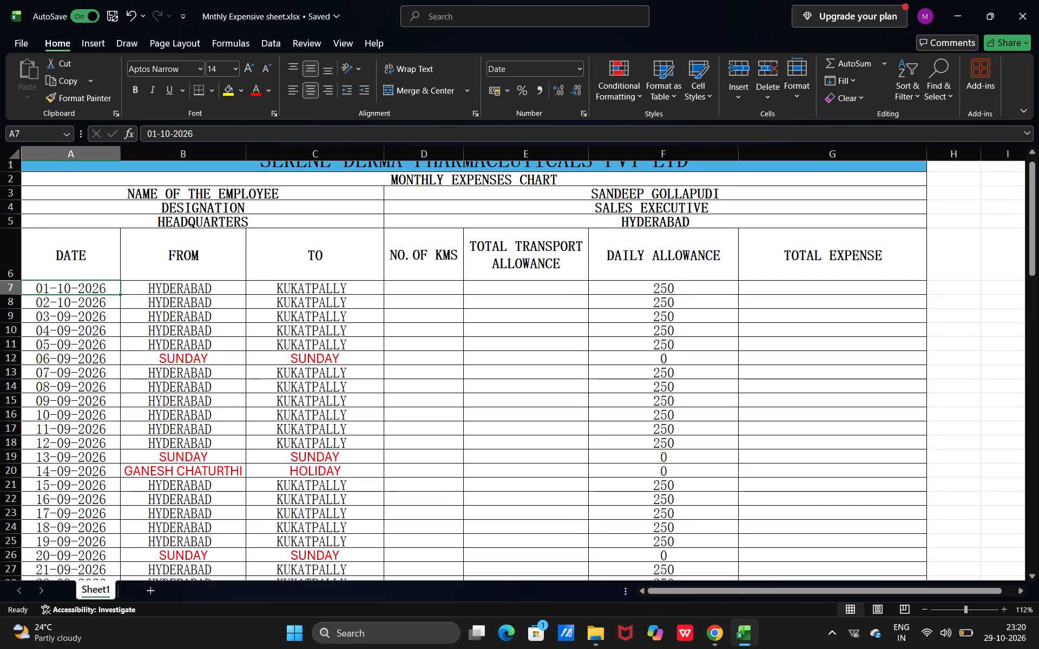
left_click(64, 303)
Clear the remaining September dates from the DATE column, cells A9 to A36.
left_click(91, 312)
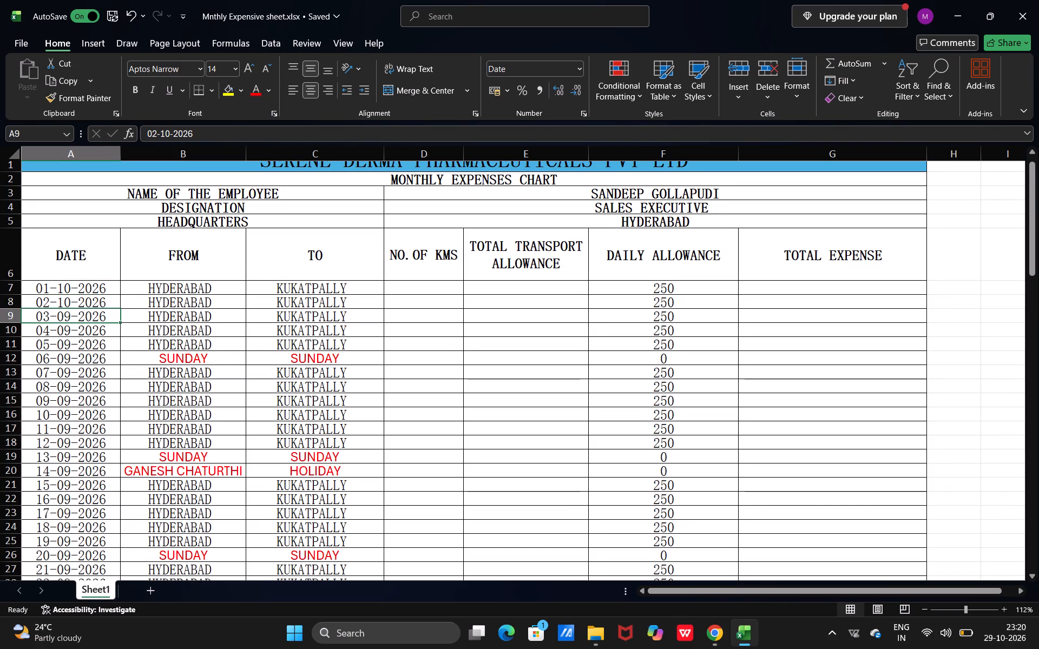
key("shift+Down")
key("shift+Down")
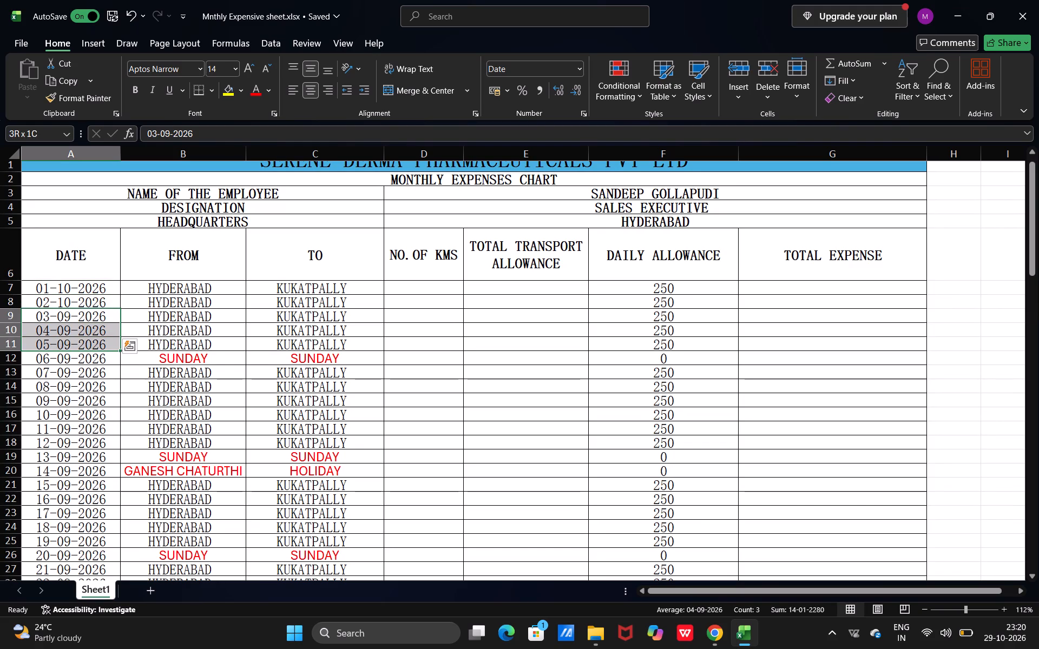
key("ctrl+shift+Down")
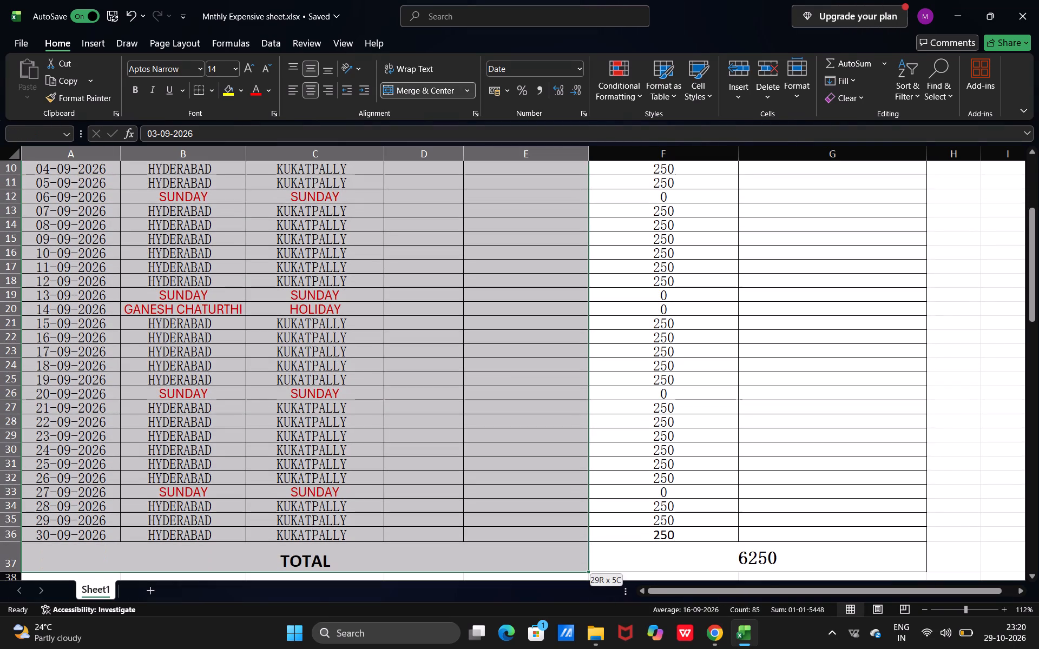
key("shift+Left")
key("shift+Left")
key("shift+Left")
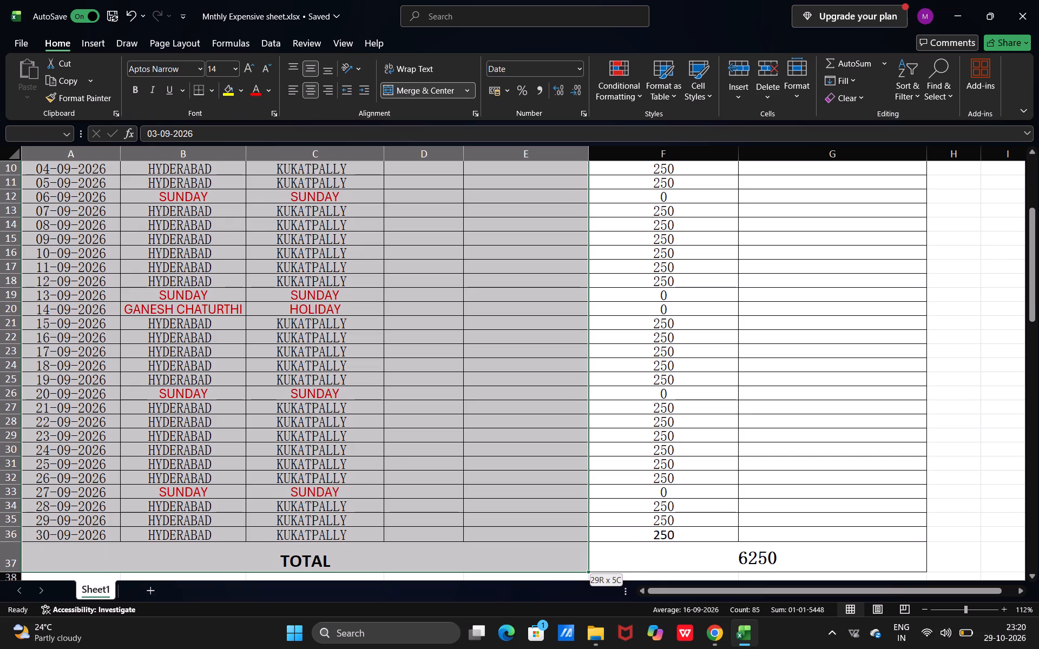
key("shift+Up")
key("shift+Left")
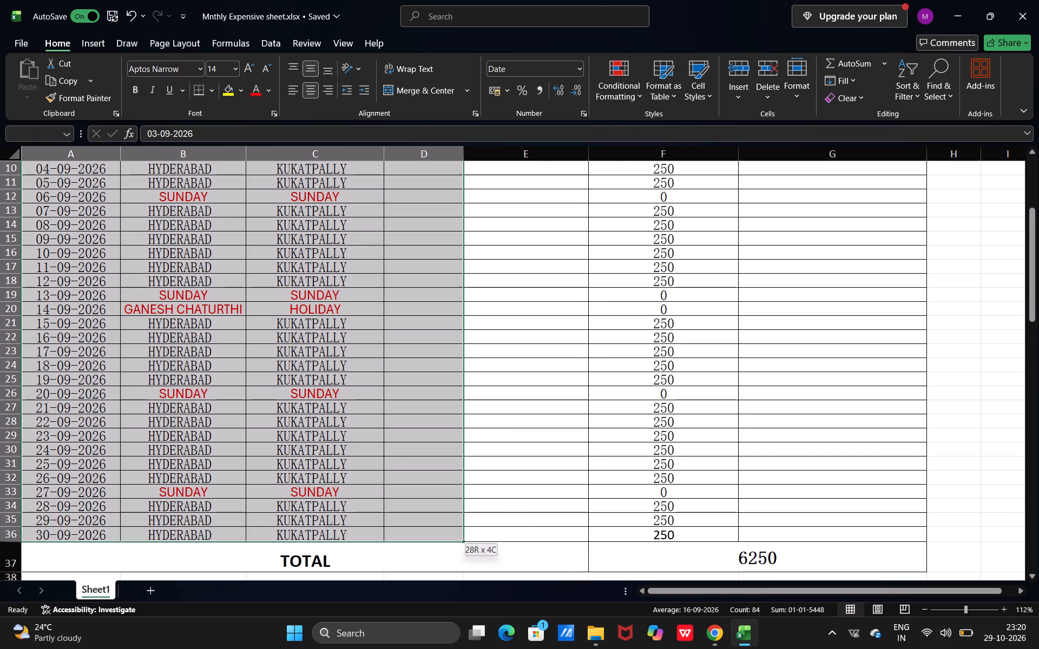
key("shift+Left")
key("shift+Left")
key("shift+Left")
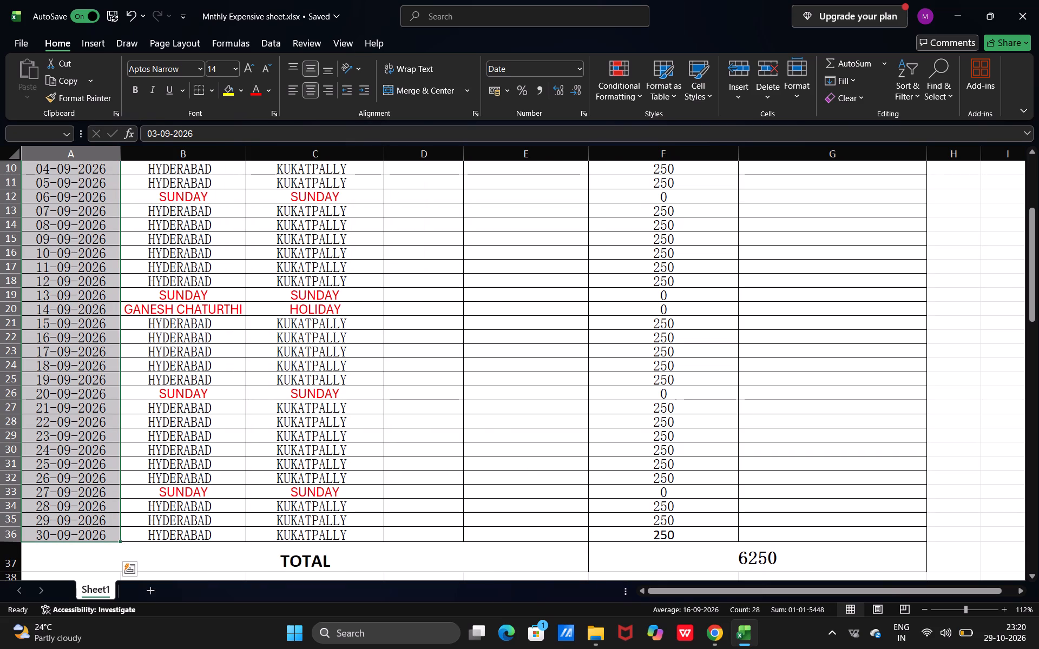
key("Delete")
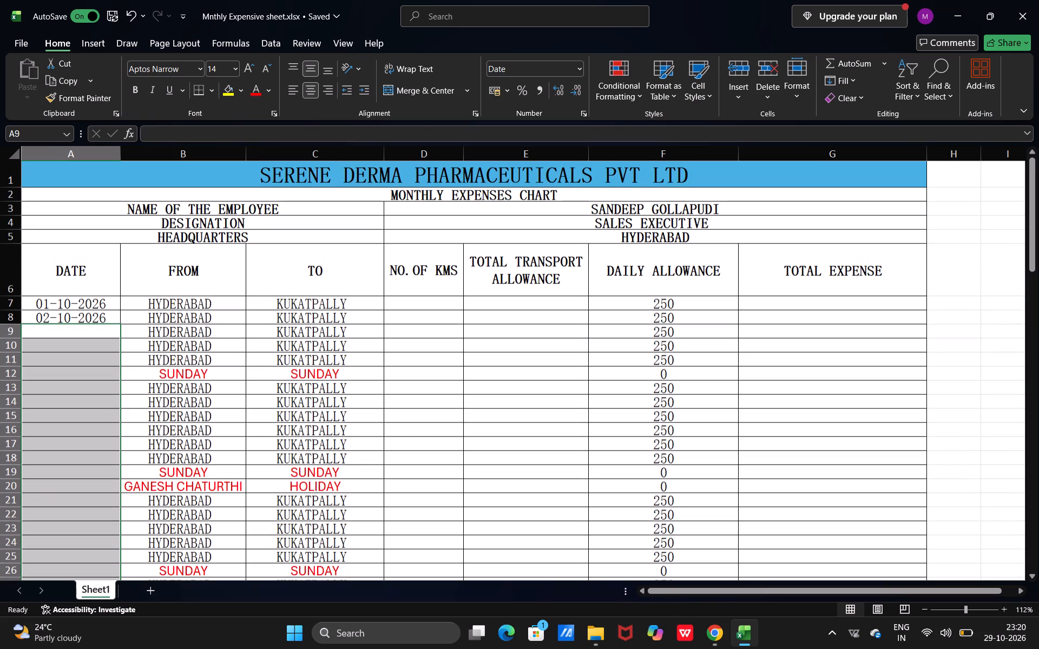
Autofill the October dates from cells A7:A8 down the DATE column to 30-10-2026 in row 36.
left_click(90, 306)
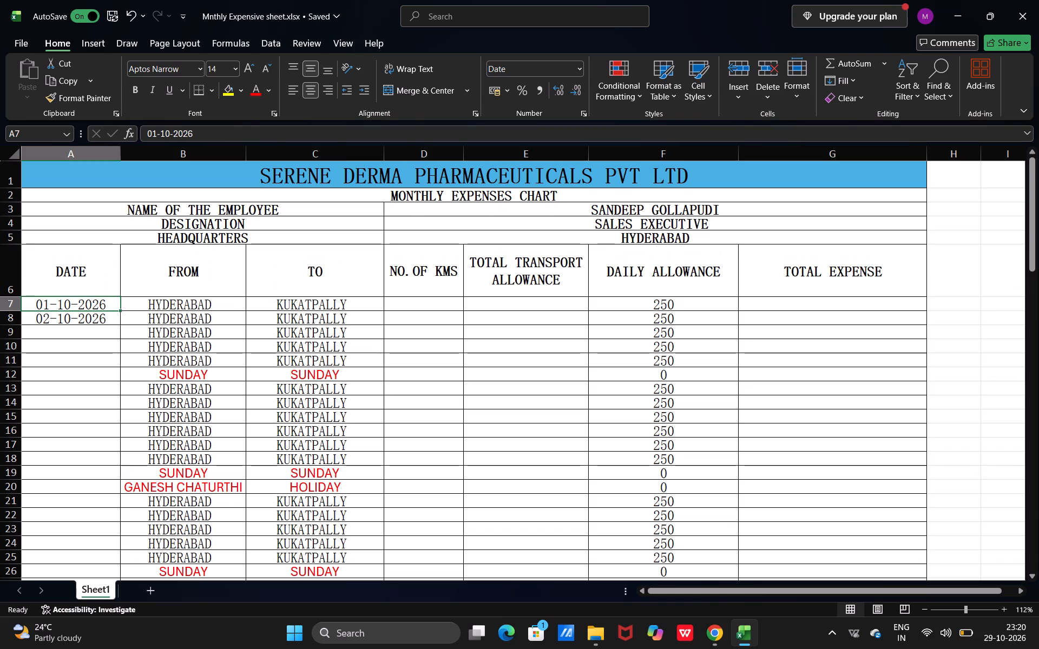
key("shift+Down")
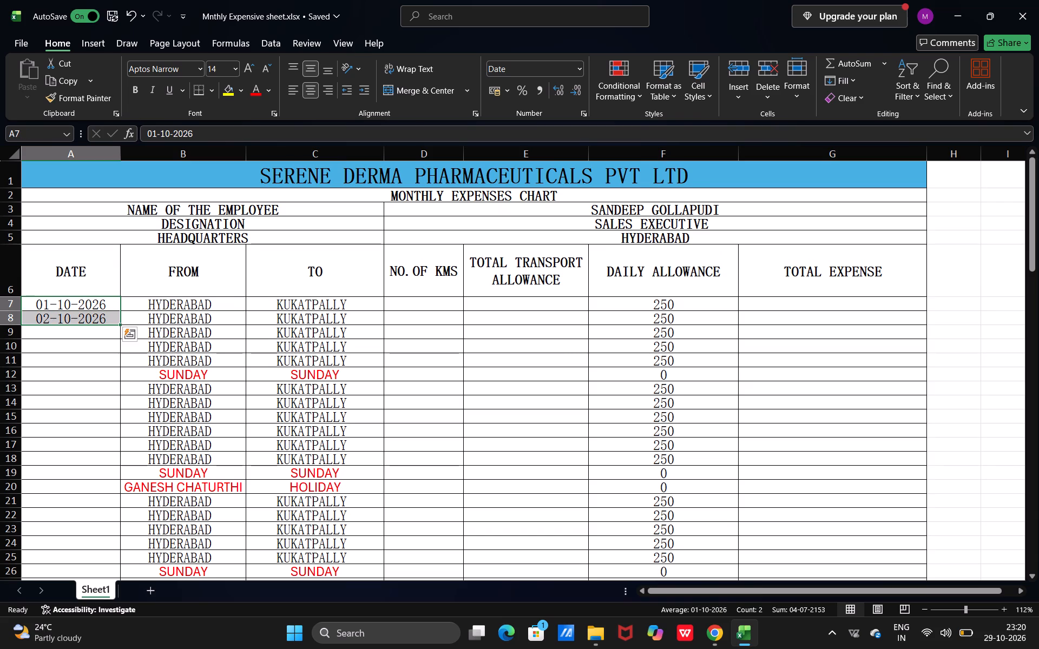
double_click(117, 324)
scroll(117, 324, "down", 1)
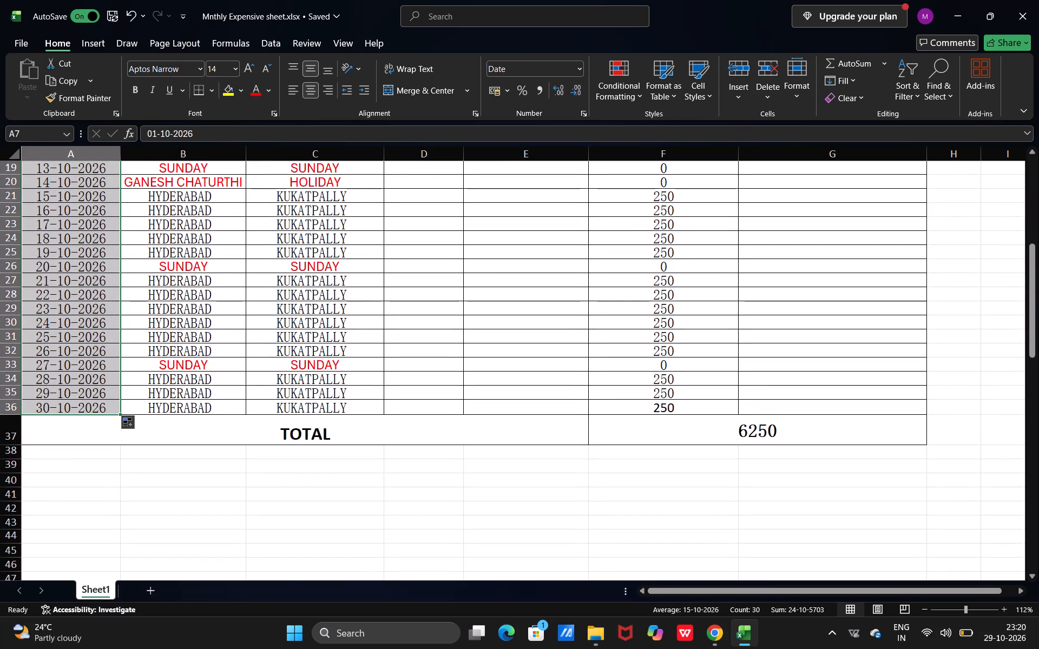
scroll(111, 446, "up", 1)
scroll(111, 446, "down", 2)
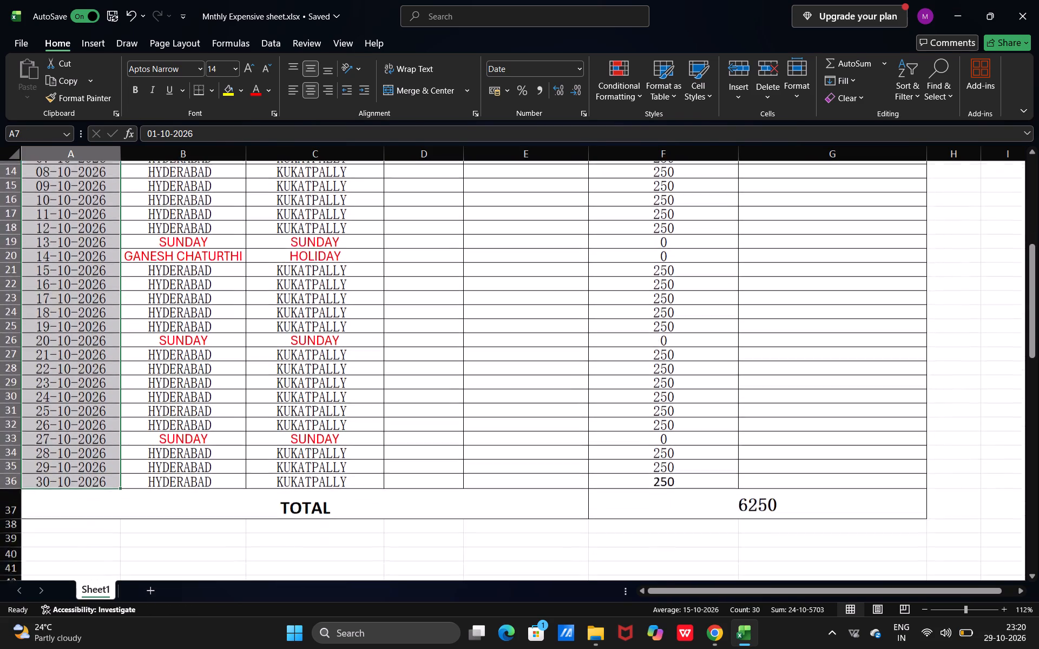
Clear the TOTAL row, row 37, and delete it from the sheet.
scroll(111, 446, "down", 1)
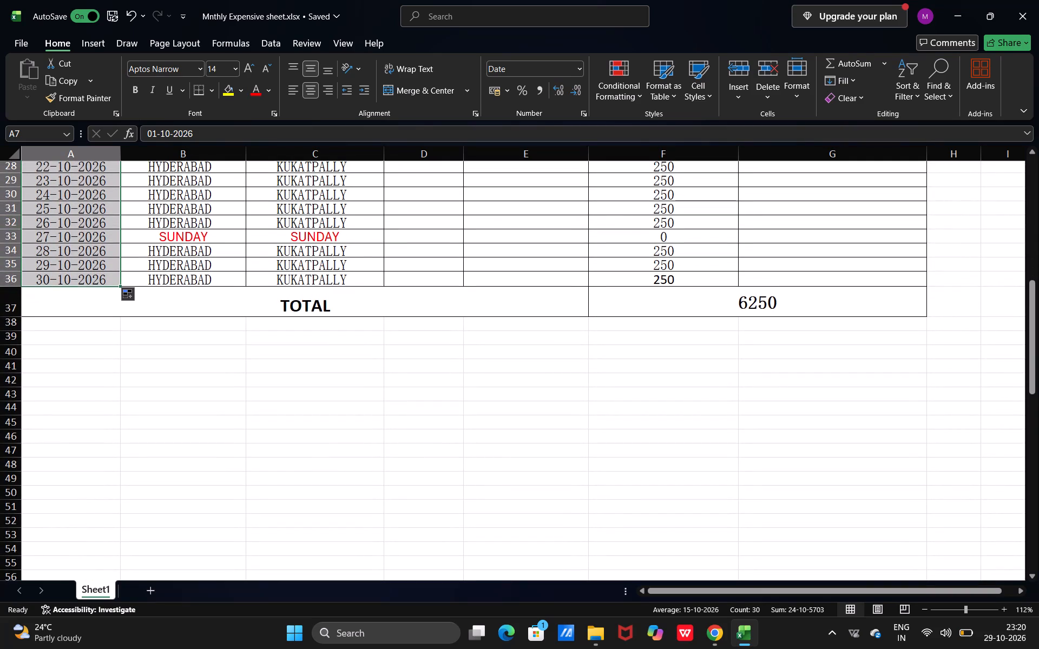
left_click(9, 310)
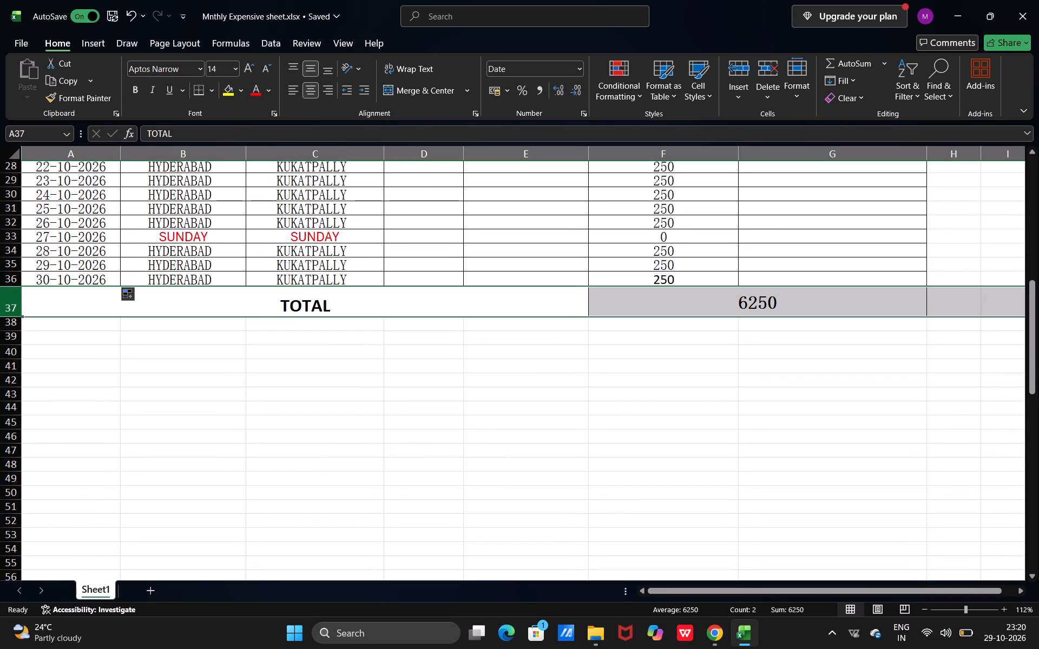
key("Delete")
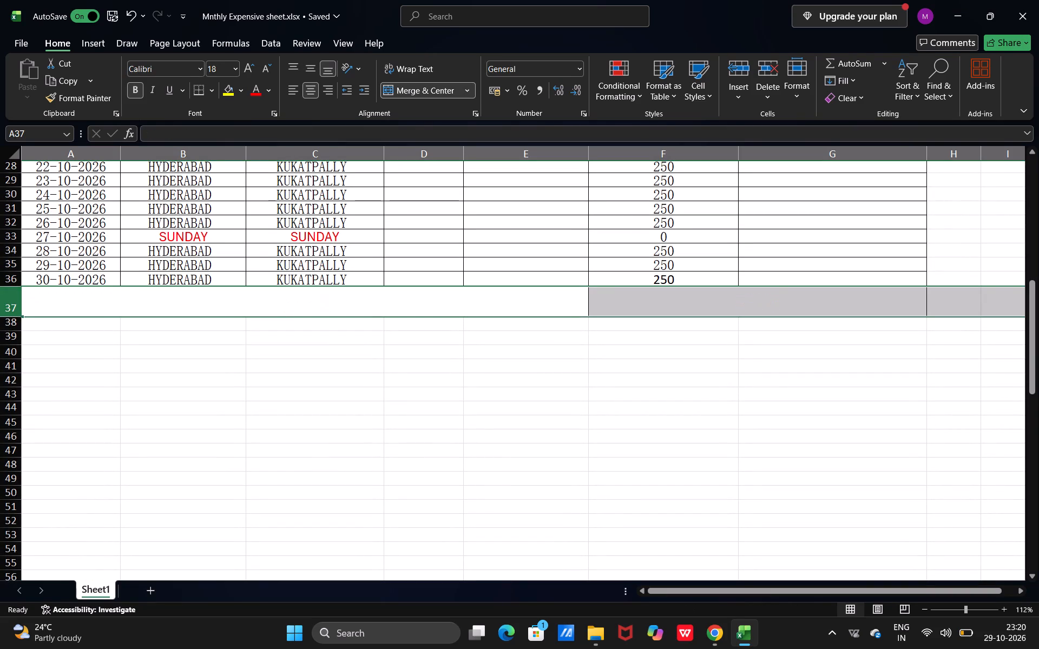
scroll(118, 330, "up", 2)
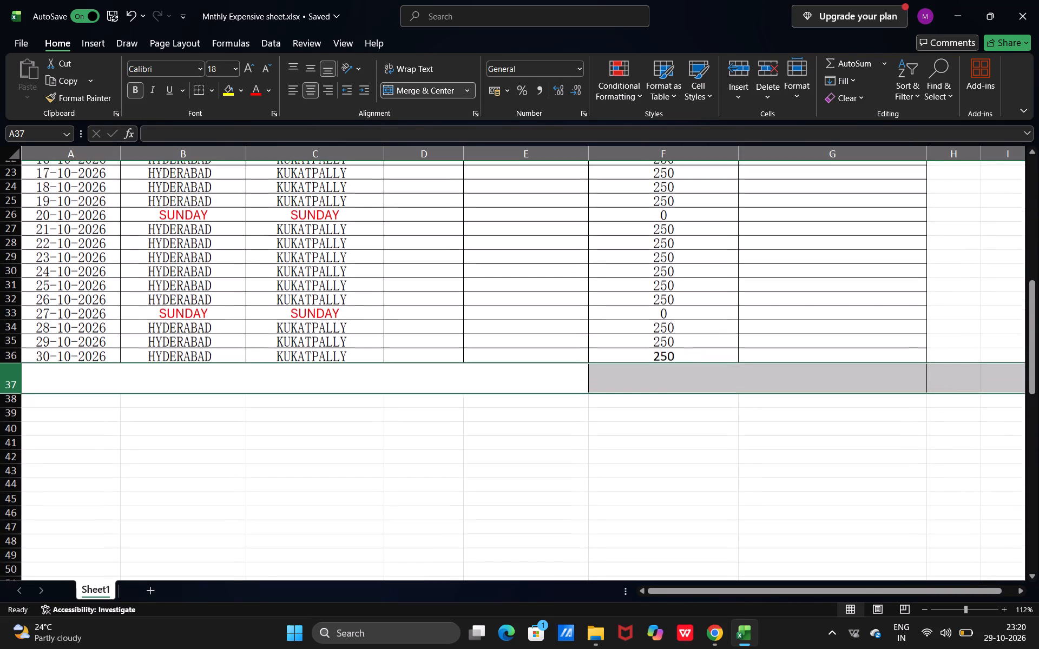
left_click(10, 388)
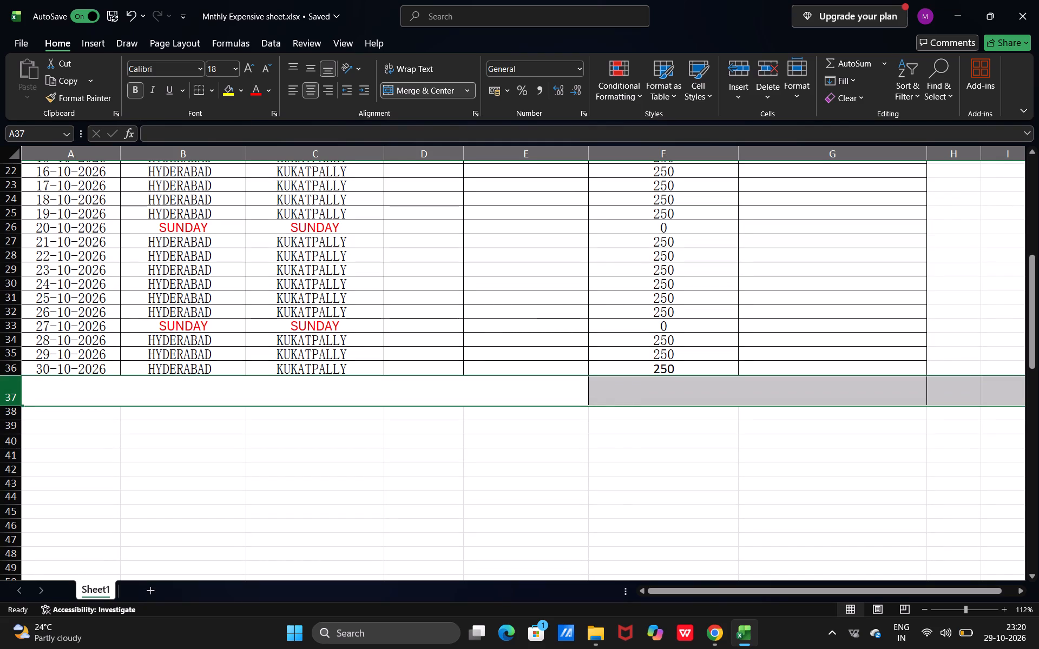
key("ctrl+minus")
Enter the date 31-10-2026 in cell A37, below the last date in the DATE column.
left_click(64, 384)
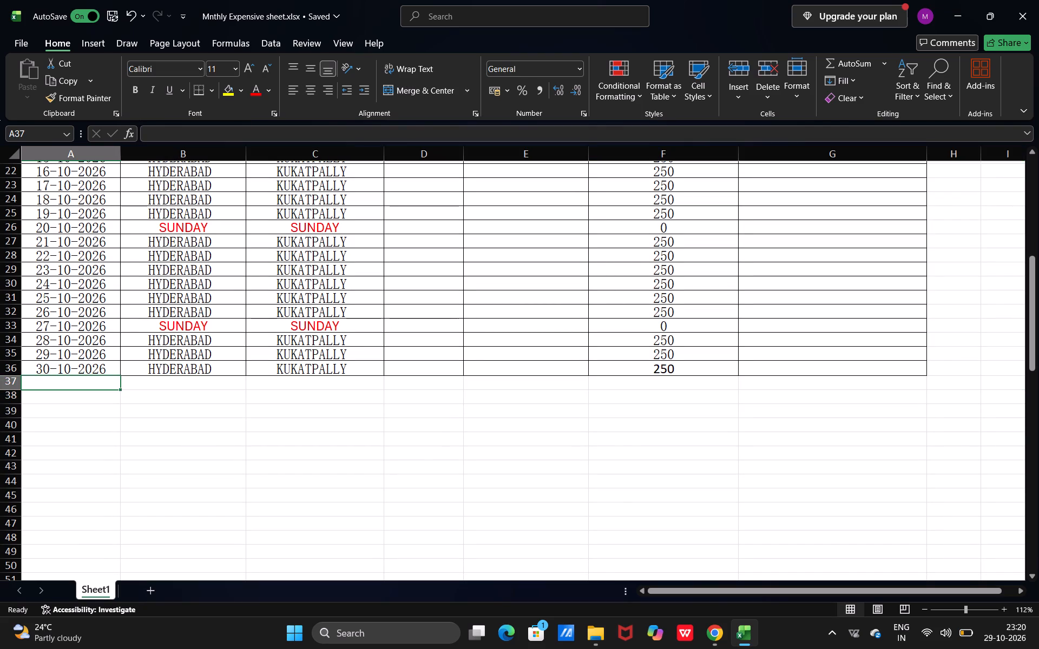
type("31")
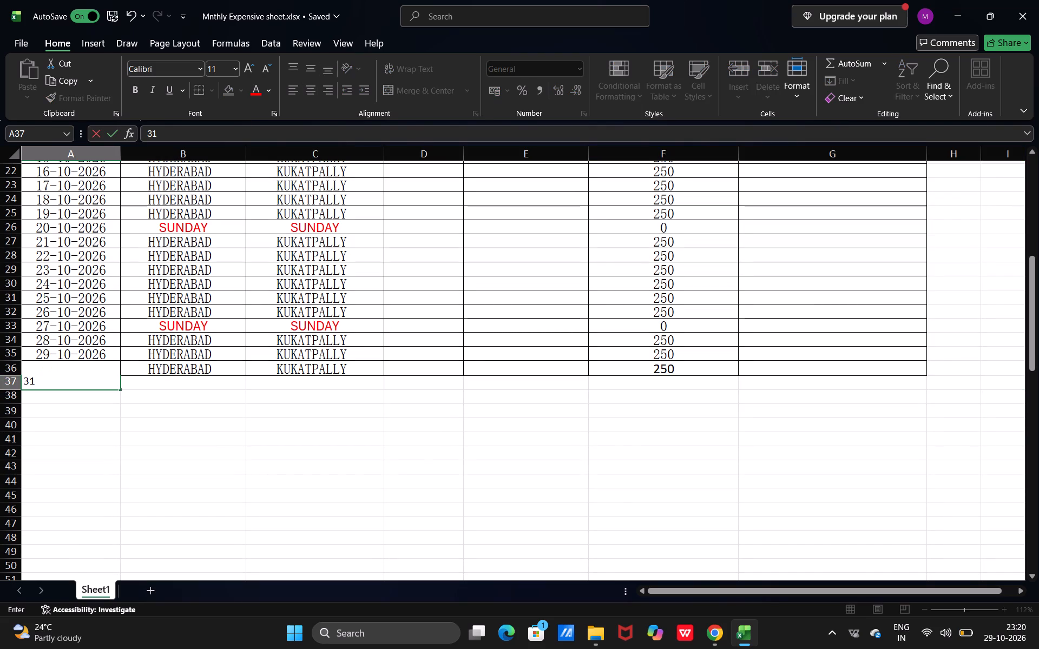
key("minus")
type("10-2026")
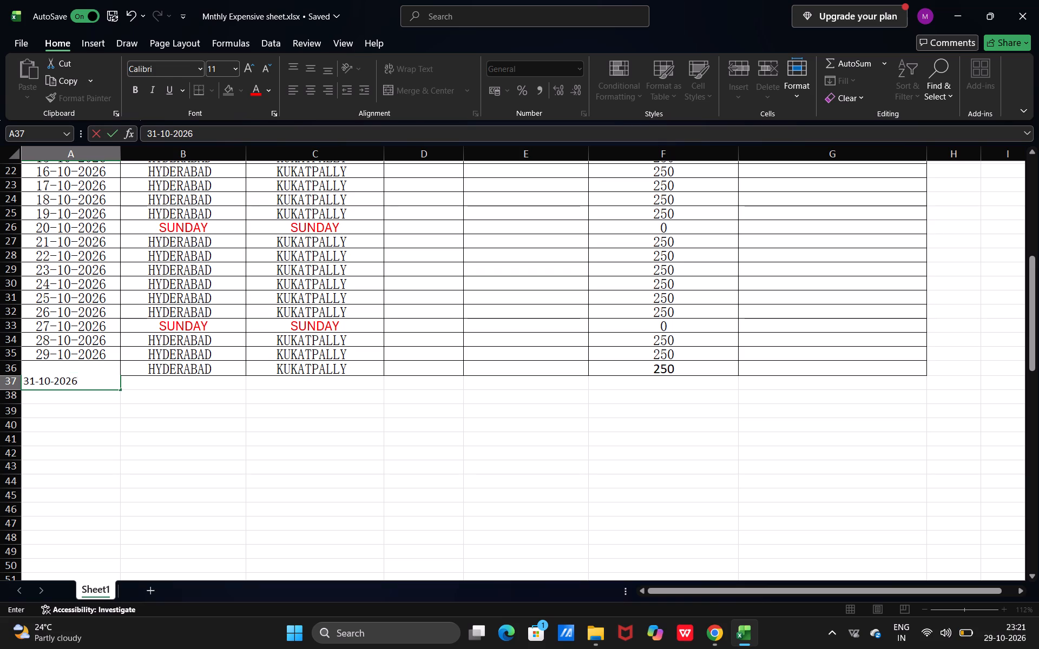
key("Return")
double_click(64, 384)
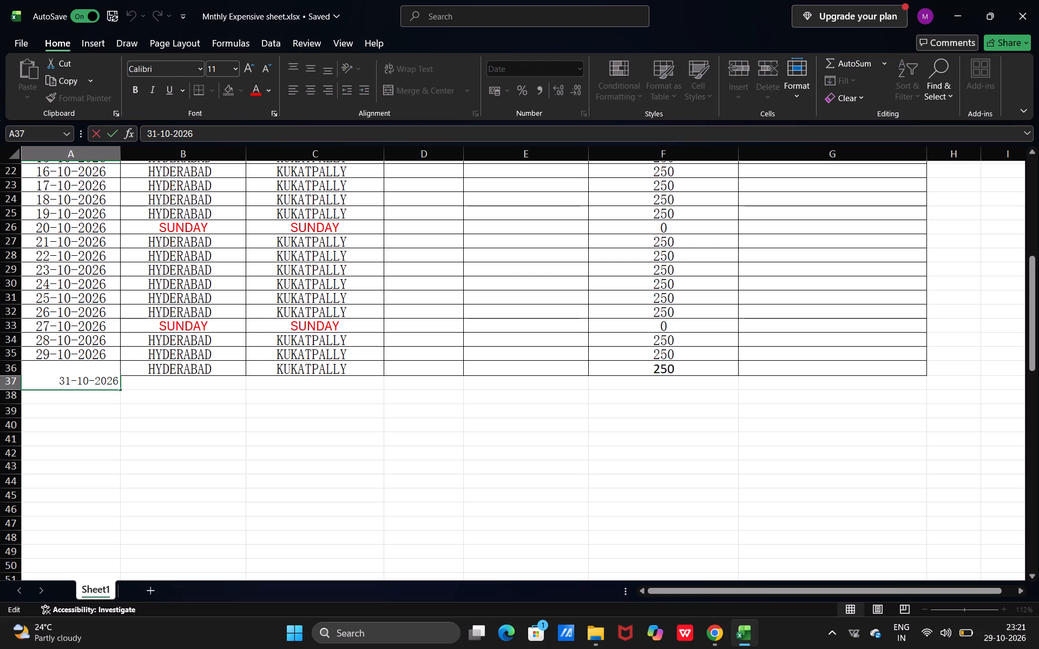
left_click(86, 410)
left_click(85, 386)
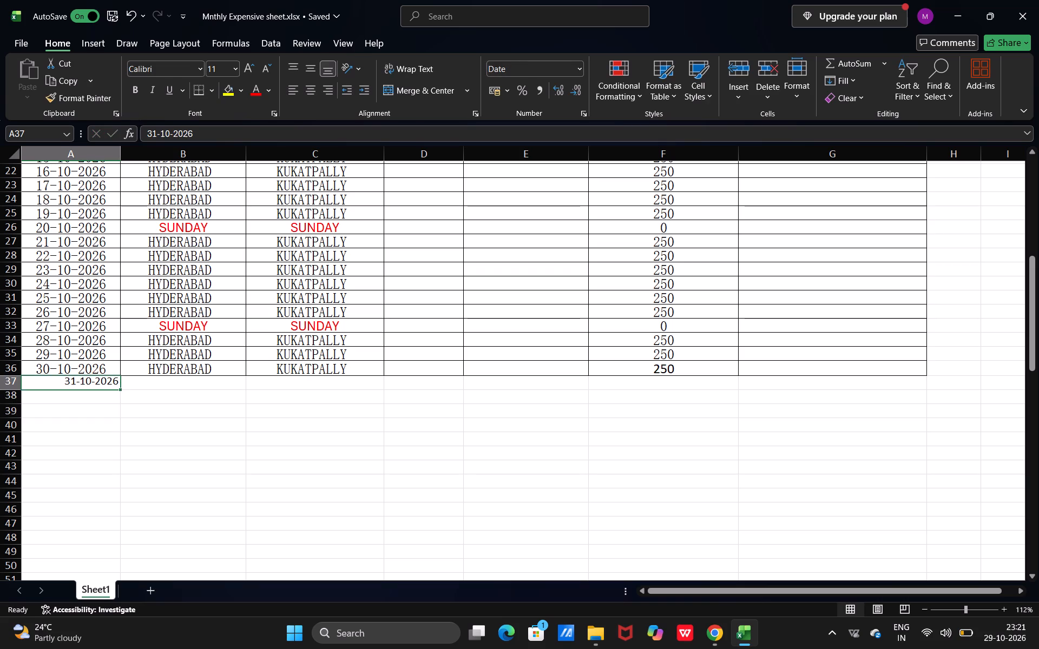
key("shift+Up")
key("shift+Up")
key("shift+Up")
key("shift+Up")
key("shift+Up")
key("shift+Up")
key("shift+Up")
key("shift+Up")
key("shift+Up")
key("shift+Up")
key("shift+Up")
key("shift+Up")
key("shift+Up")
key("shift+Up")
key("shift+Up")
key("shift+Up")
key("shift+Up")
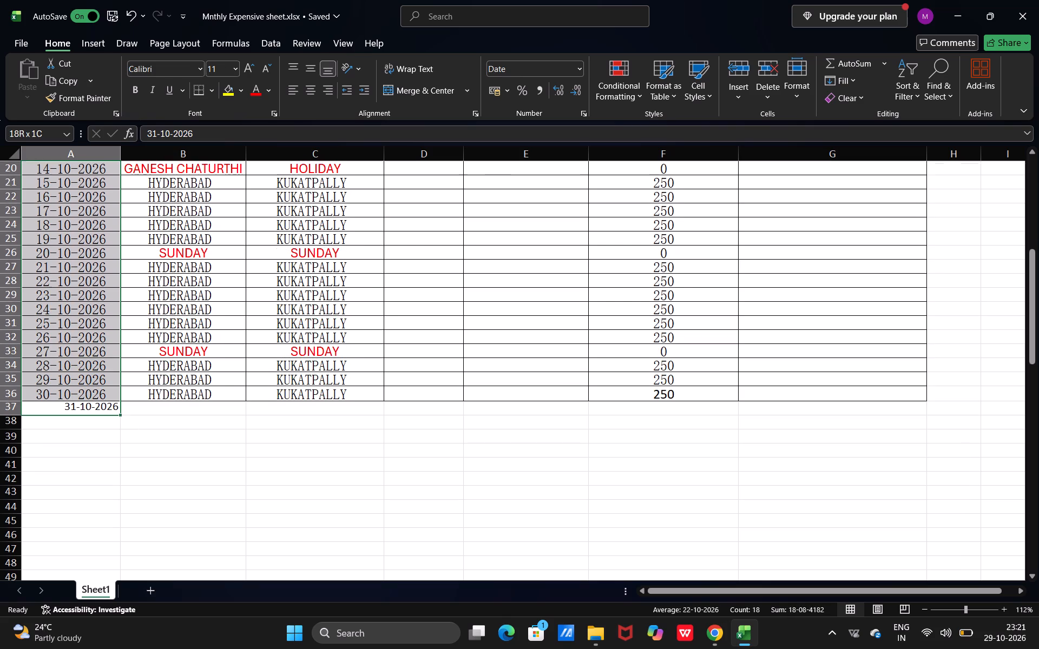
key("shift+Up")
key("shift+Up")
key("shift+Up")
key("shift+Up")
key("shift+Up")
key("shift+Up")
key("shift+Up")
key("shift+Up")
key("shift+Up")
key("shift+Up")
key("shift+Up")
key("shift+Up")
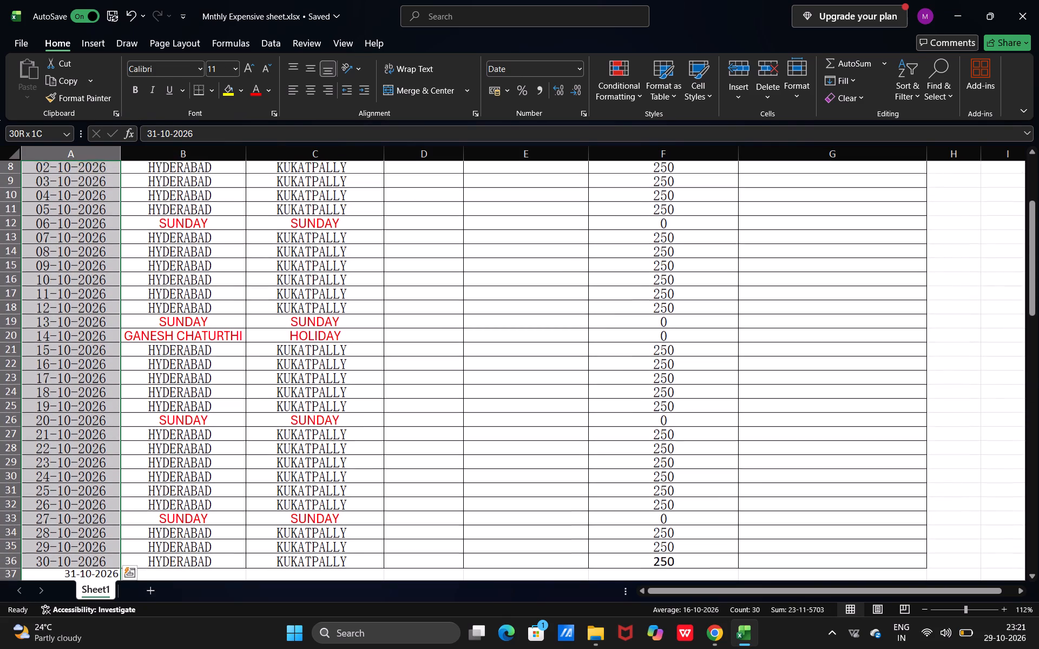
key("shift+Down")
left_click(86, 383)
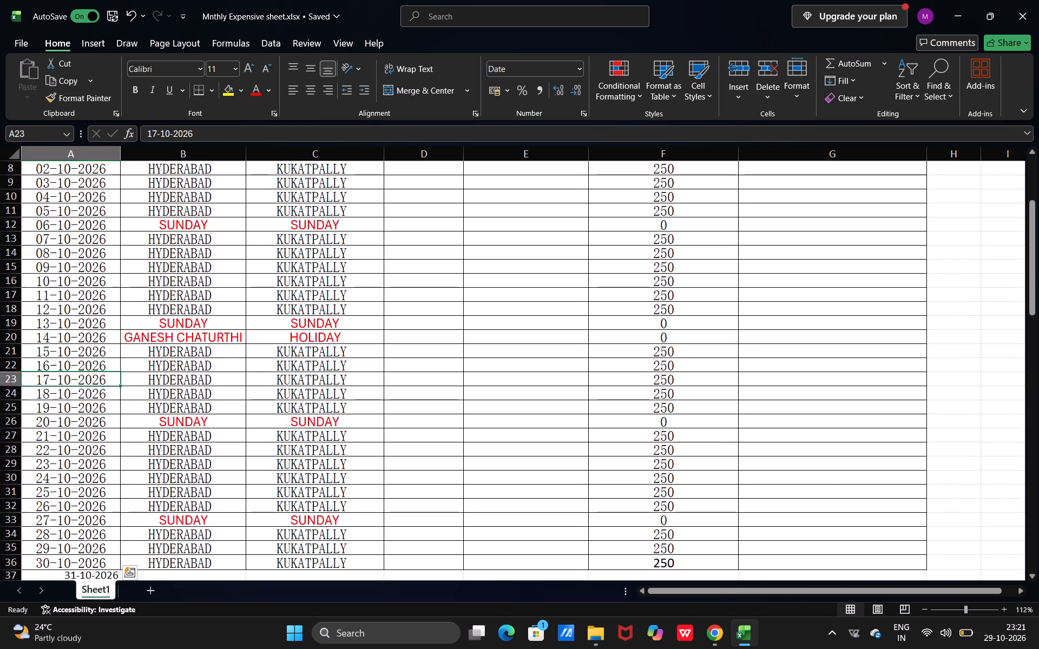
Set the font size of the DATE column entries in cells A7 to A37 to 11.
scroll(34, 228, "up", 2)
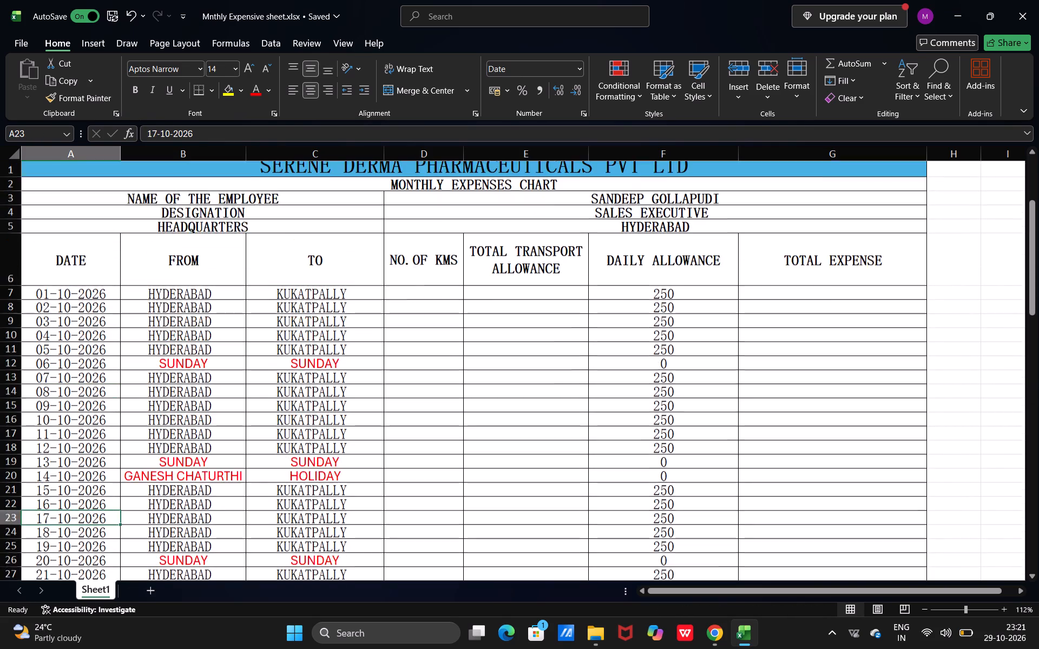
left_click(77, 307)
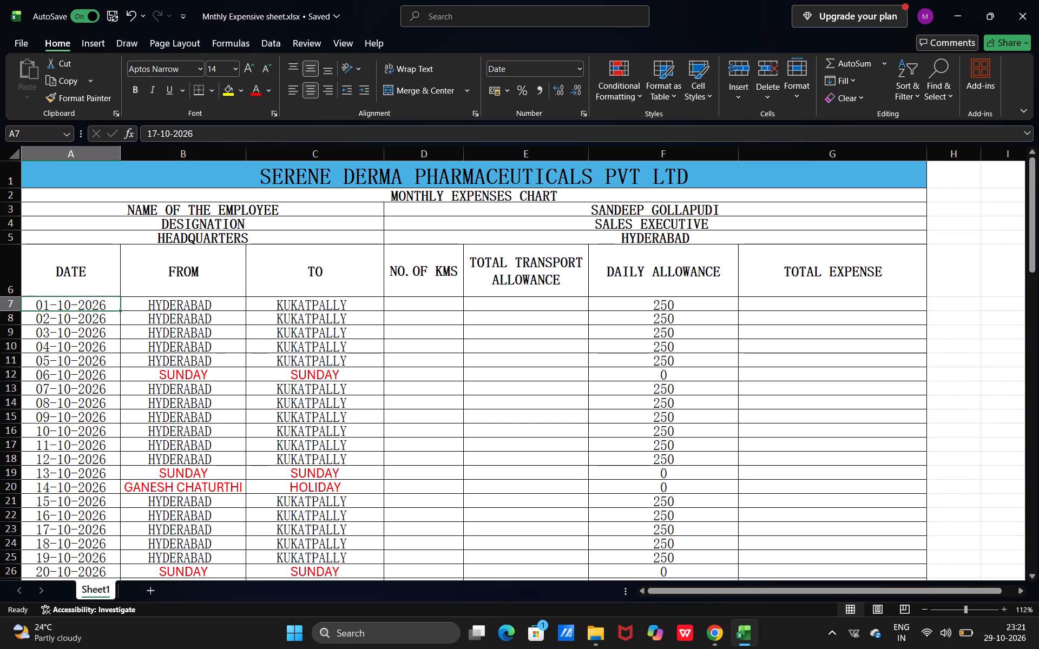
key("shift+Down")
key("ctrl+shift+Down")
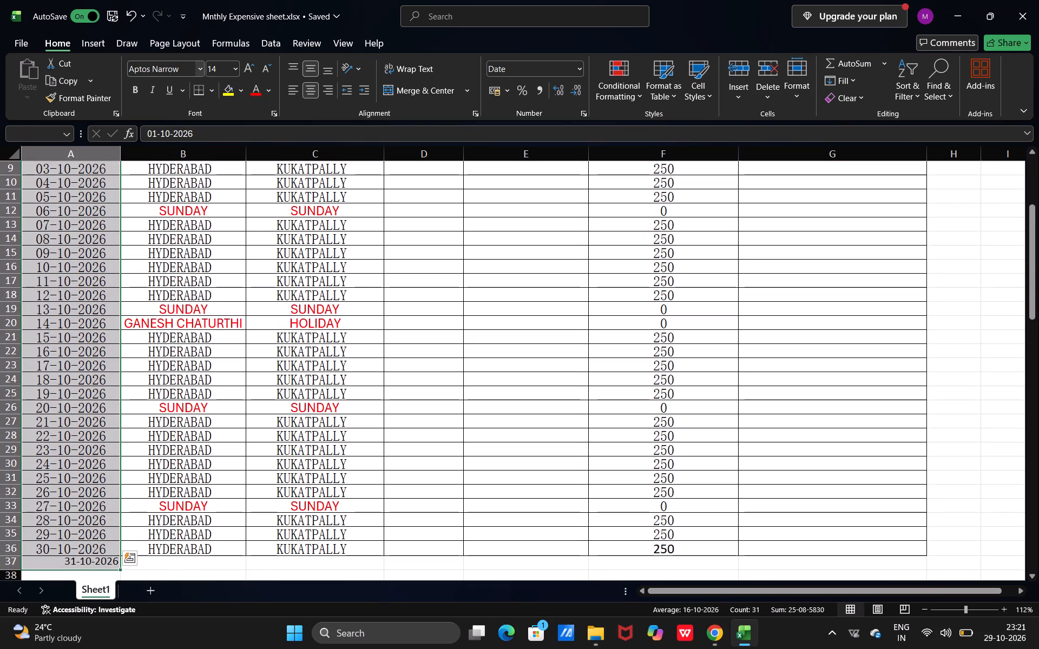
left_click(234, 67)
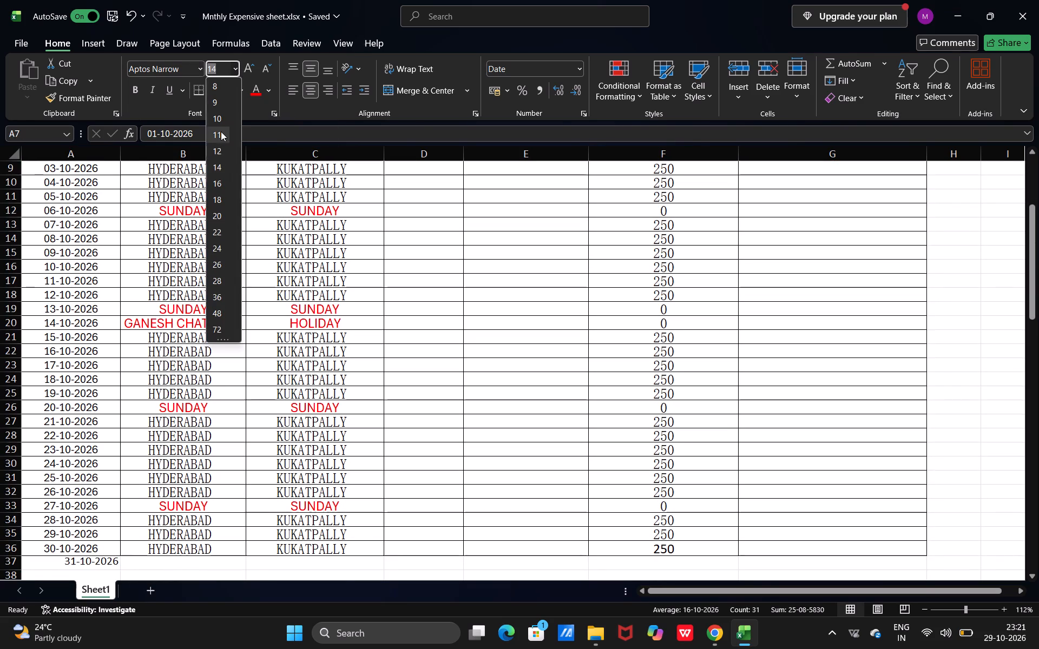
left_click(221, 129)
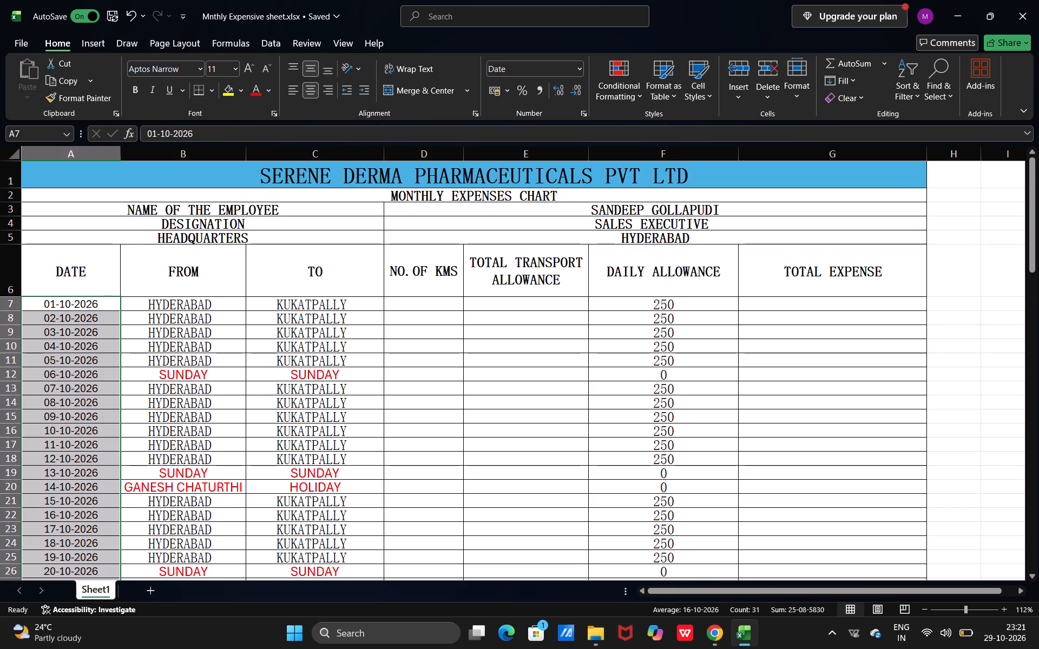
left_click(479, 398)
left_click(47, 401)
Apply All Borders to the 31-10-2026 row, cells A37 to G37.
scroll(47, 401, "down", 2)
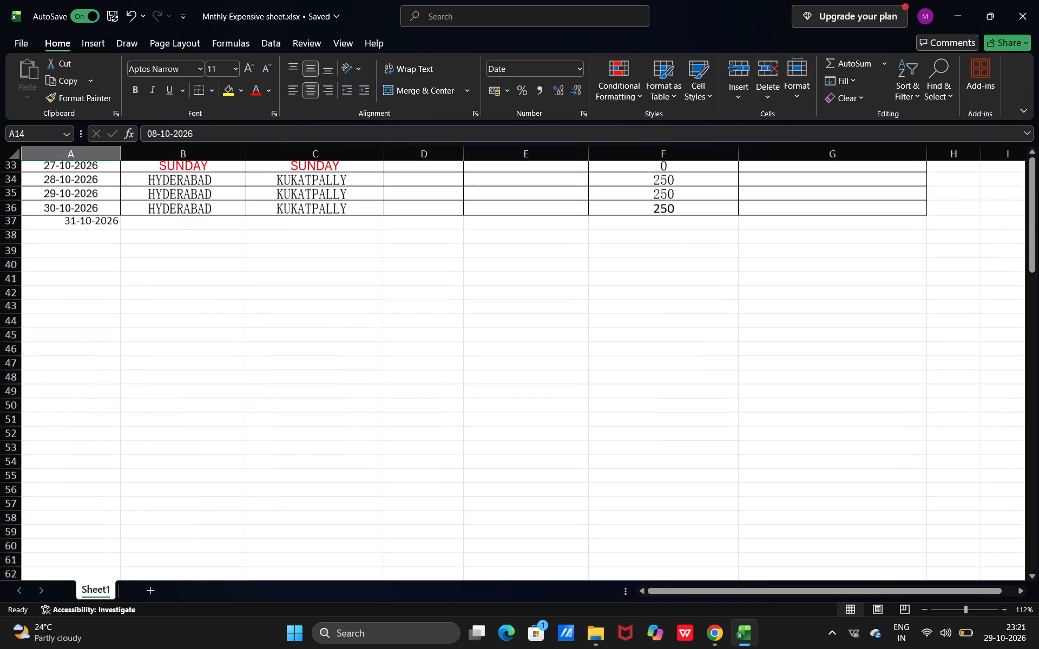
scroll(47, 401, "up", 1)
left_click(87, 393)
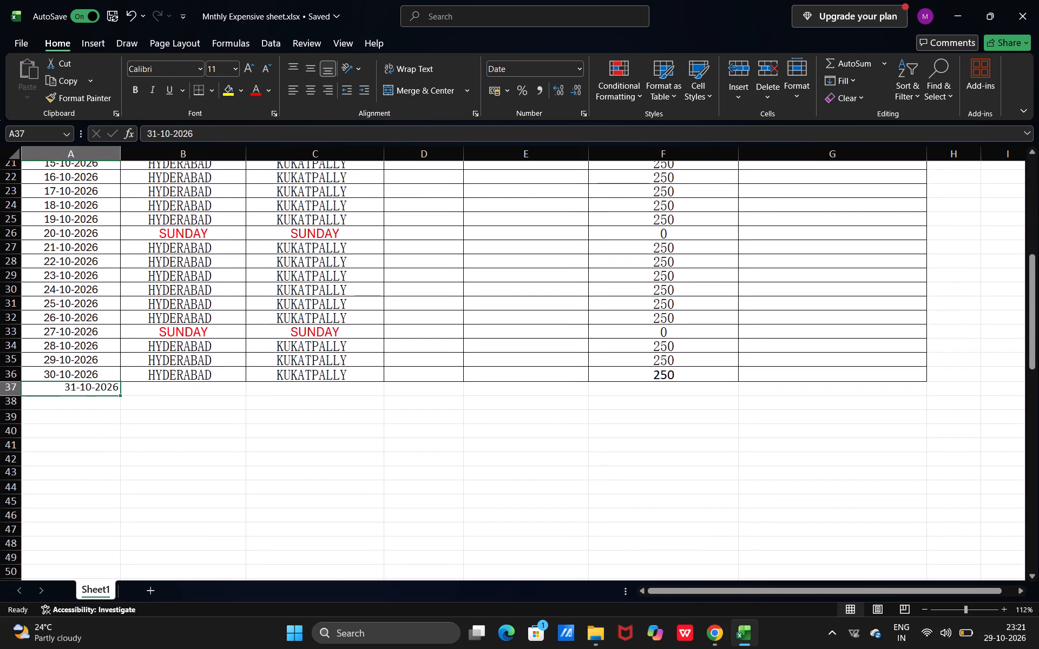
key("shift+Right")
key("shift+Right")
key("shift+Right")
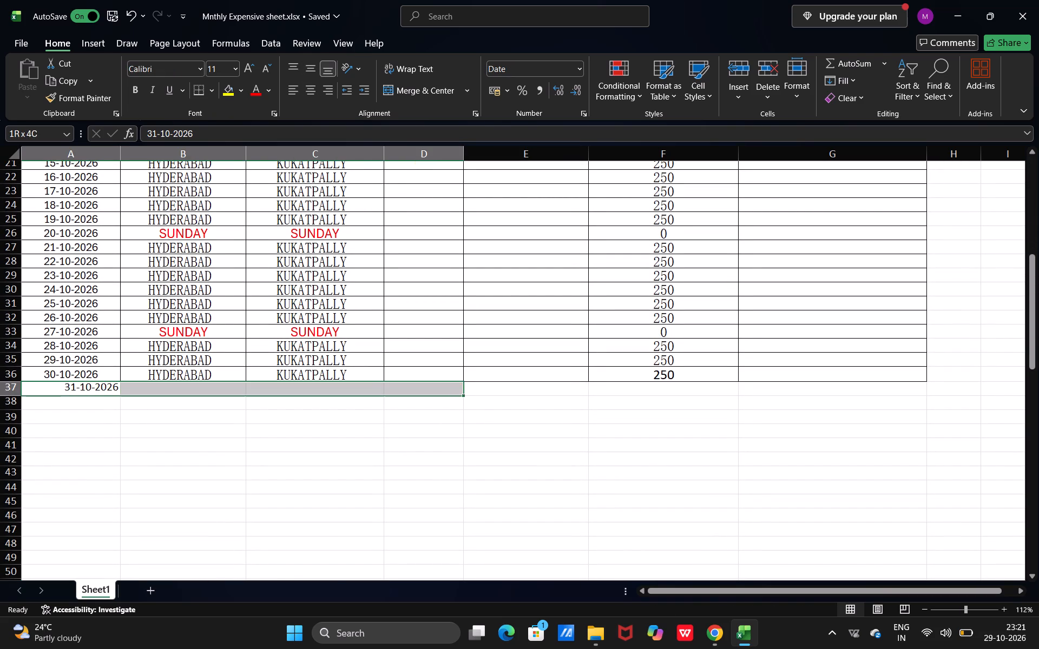
key("shift+Right")
key("shift+Right")
key("shift+Right")
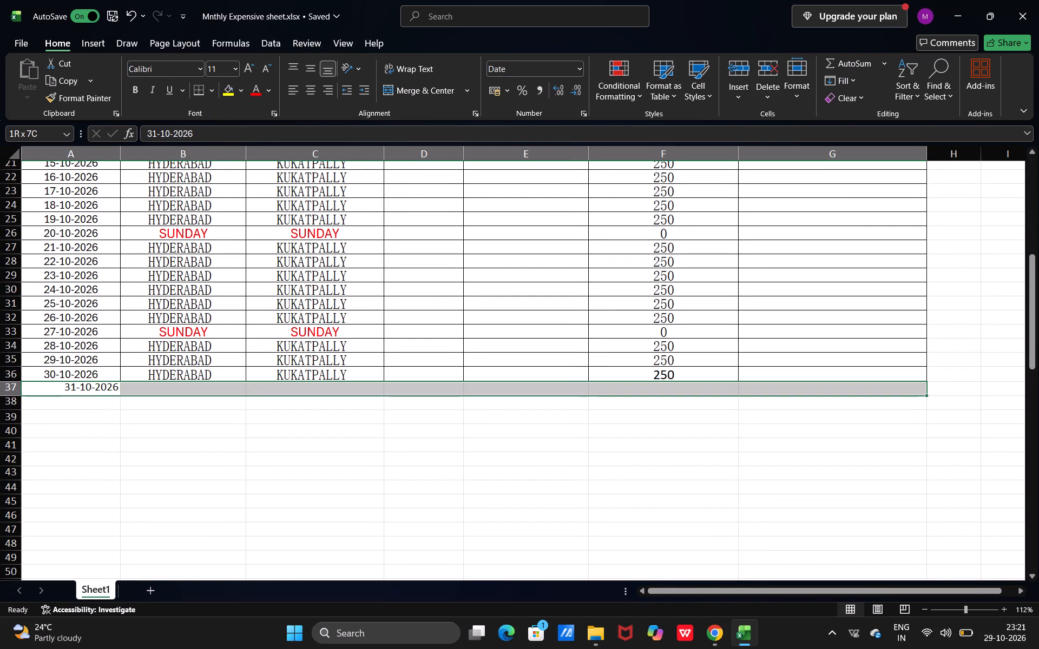
left_click(209, 88)
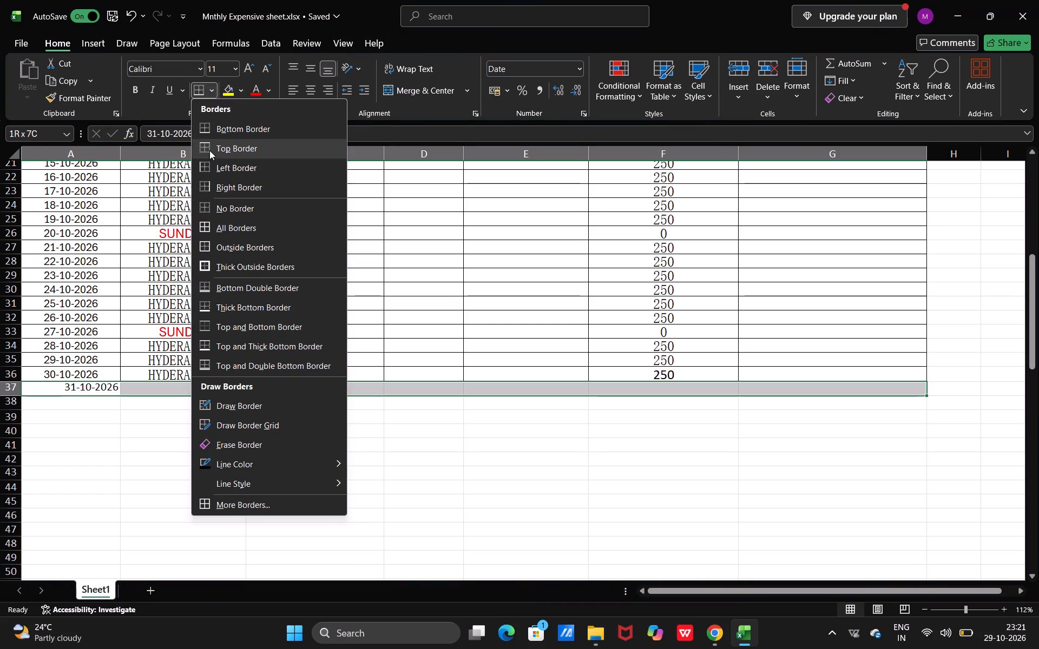
left_click(219, 227)
left_click(238, 427)
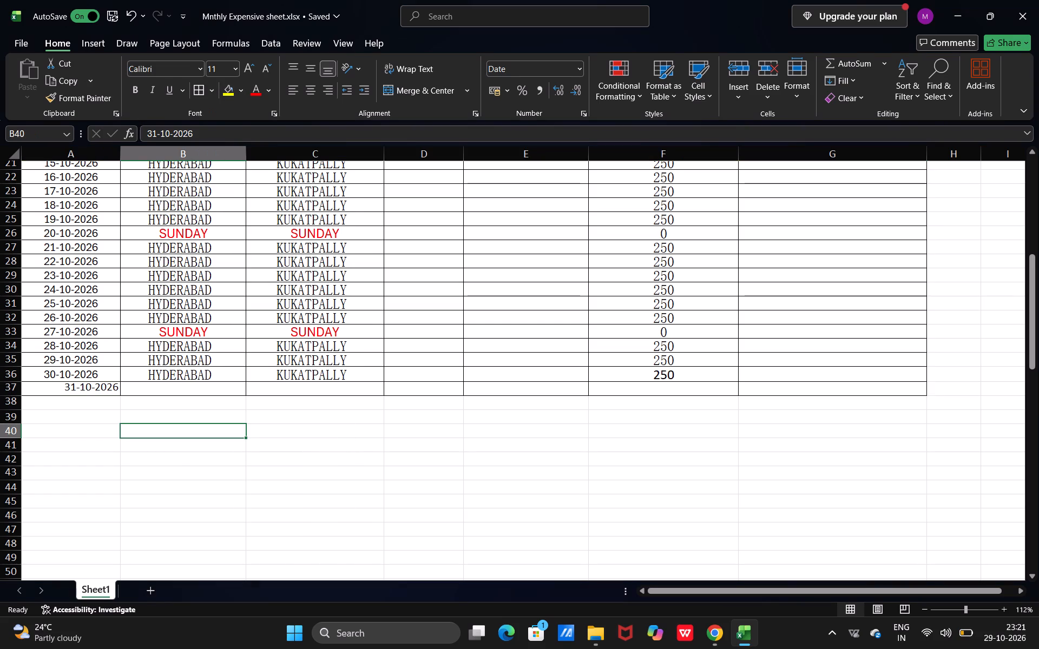
Move the red SUNDAY entries of 06-10-2026, cells B12:C12, to cells C1:D1 of a new sheet.
scroll(370, 368, "up", 1)
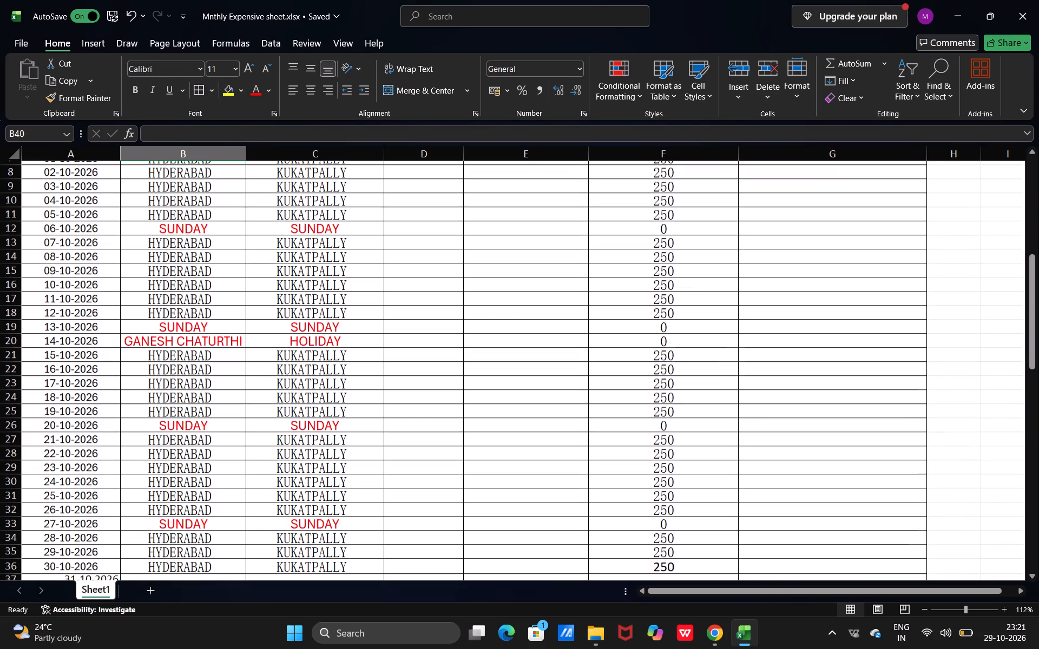
scroll(574, 324, "up", 1)
scroll(574, 324, "left", 1)
scroll(574, 324, "down", 1)
scroll(574, 324, "right", 1)
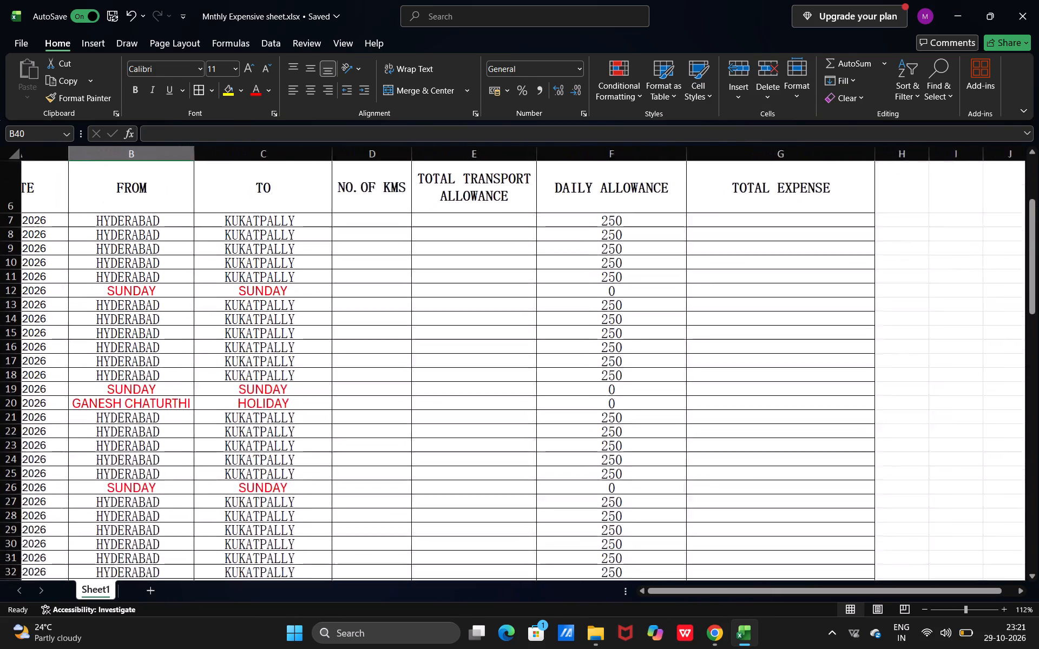
scroll(574, 324, "right", 1)
scroll(574, 324, "up", 1)
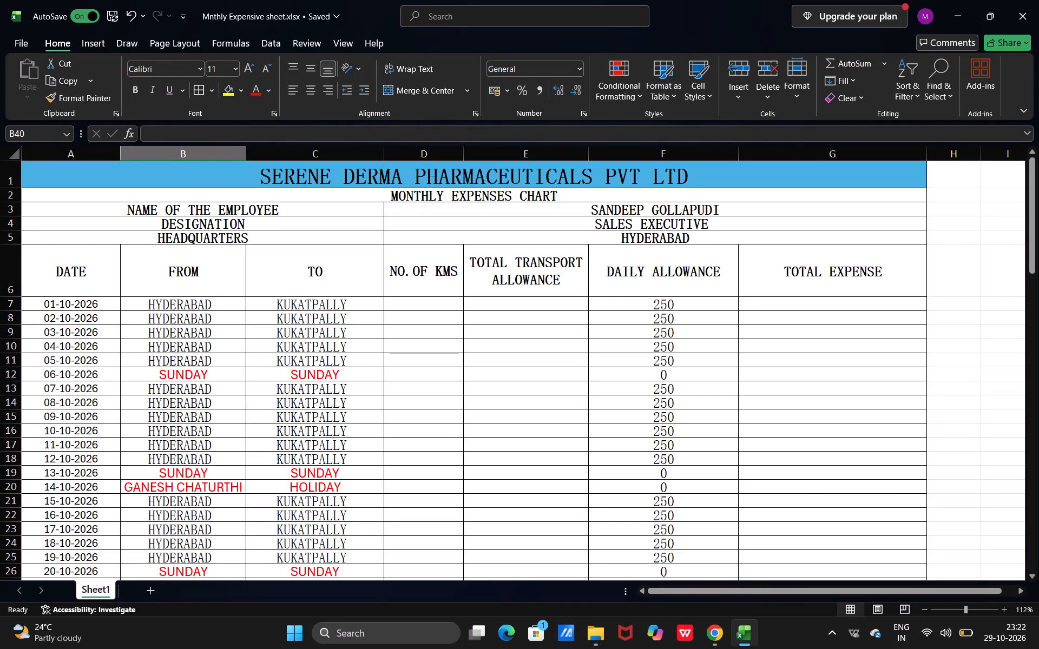
left_click(169, 366)
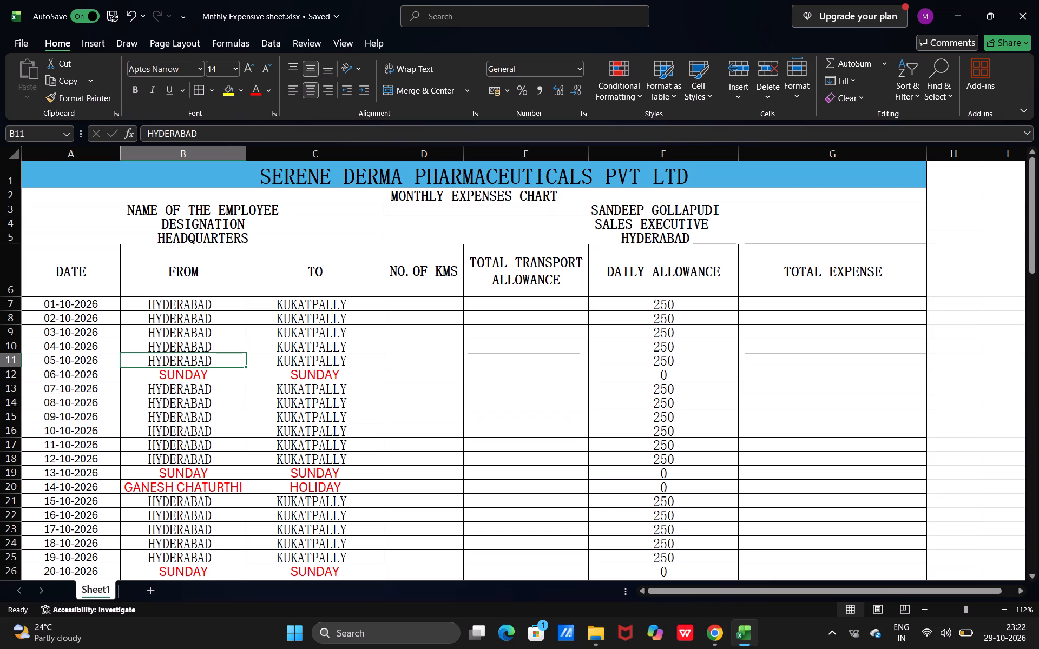
key("shift+Right")
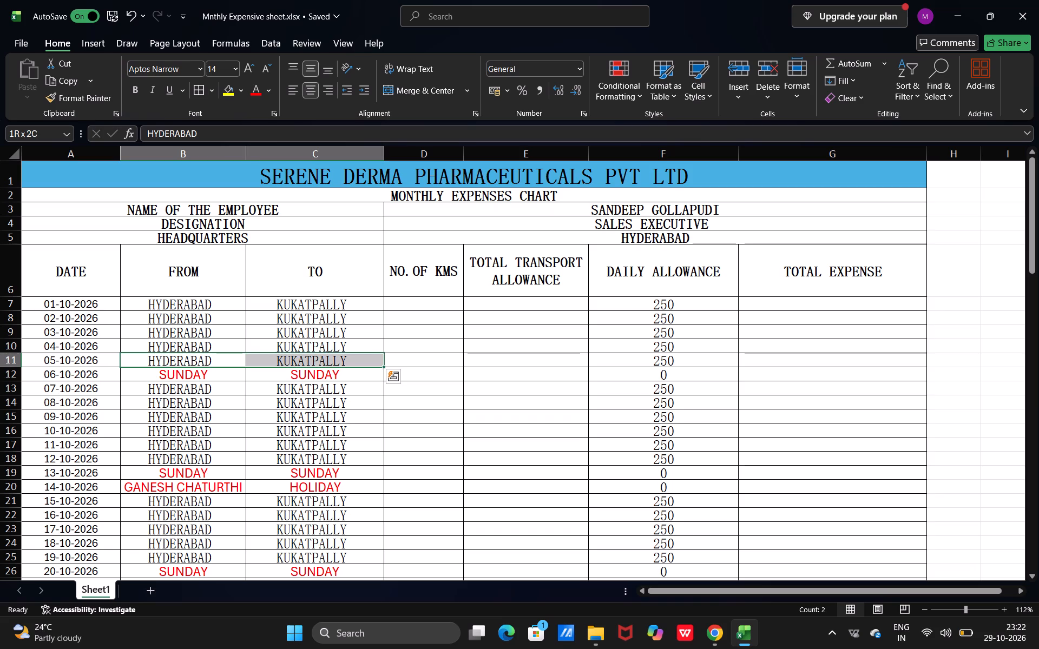
key("Down")
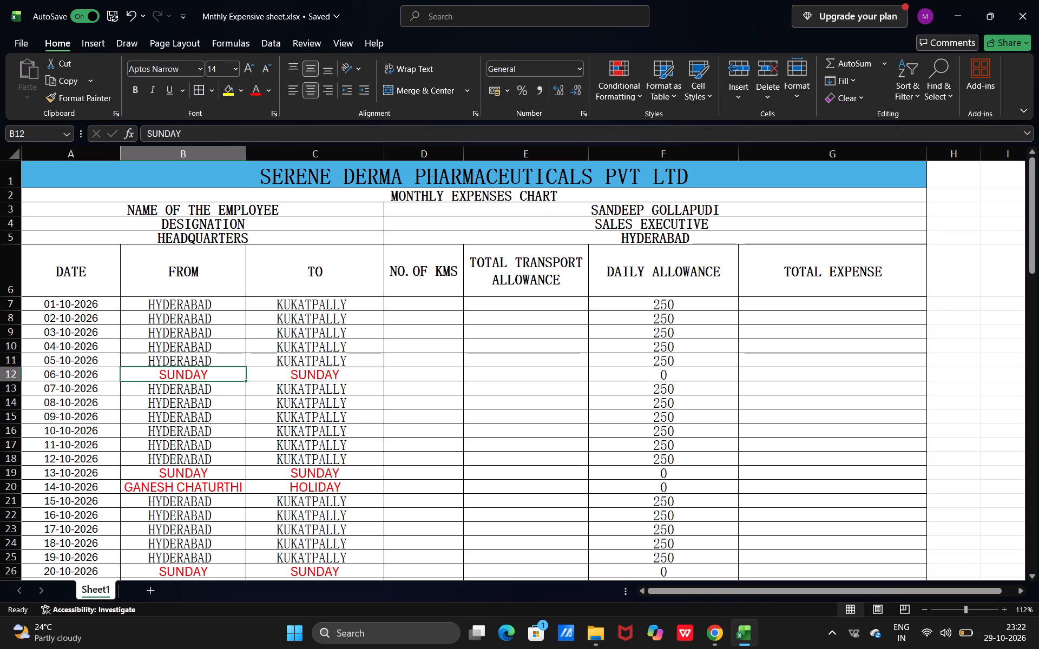
key("shift+Right")
key("ctrl+x")
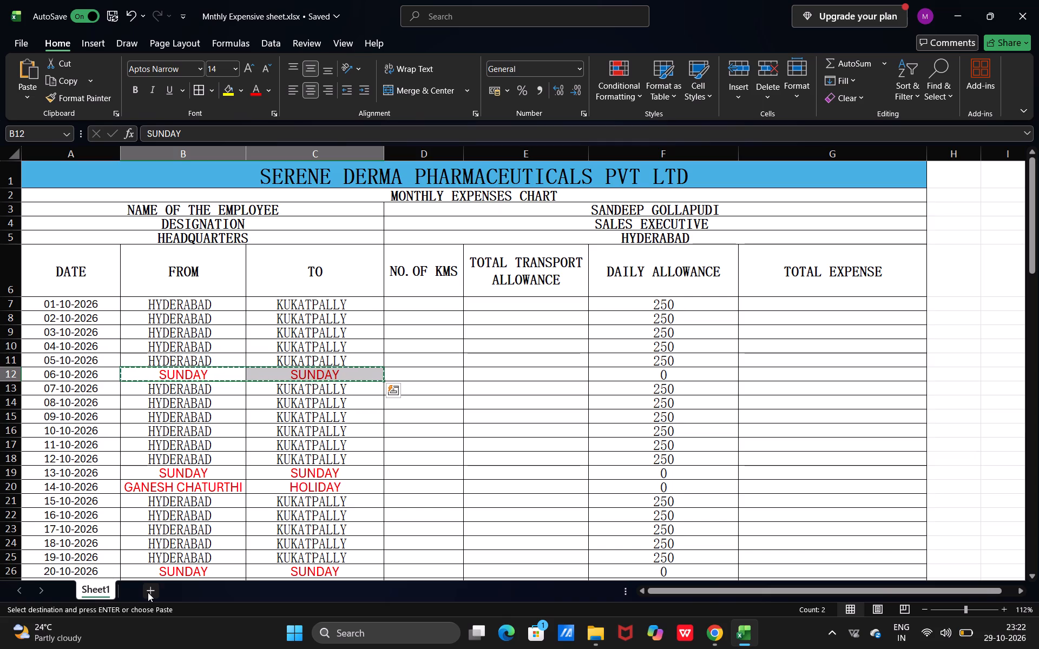
left_click(148, 592)
left_click(127, 167)
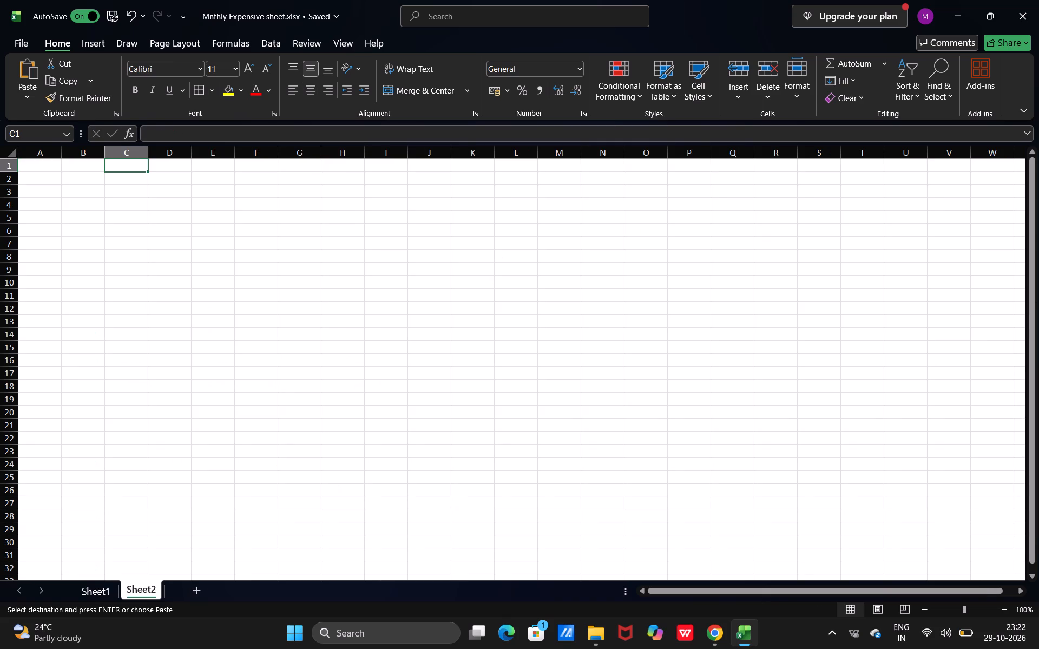
key("ctrl+v")
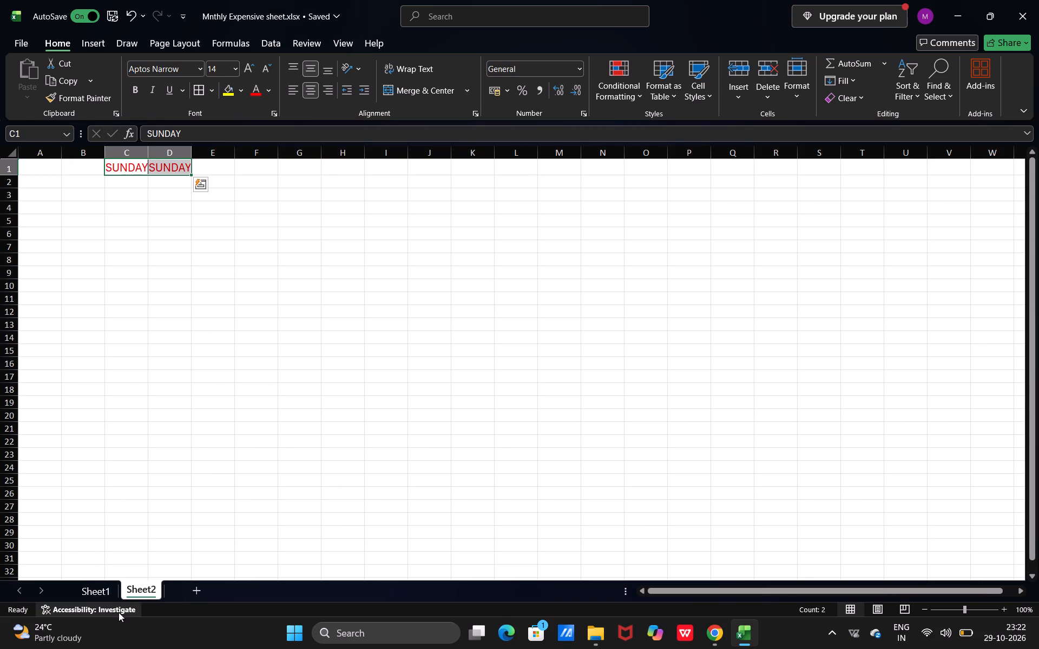
On Sheet1, copy HYDERABAD and KUKATPALLY from B10:C10 into all FROM and TO cells, B7 to C37.
left_click(95, 588)
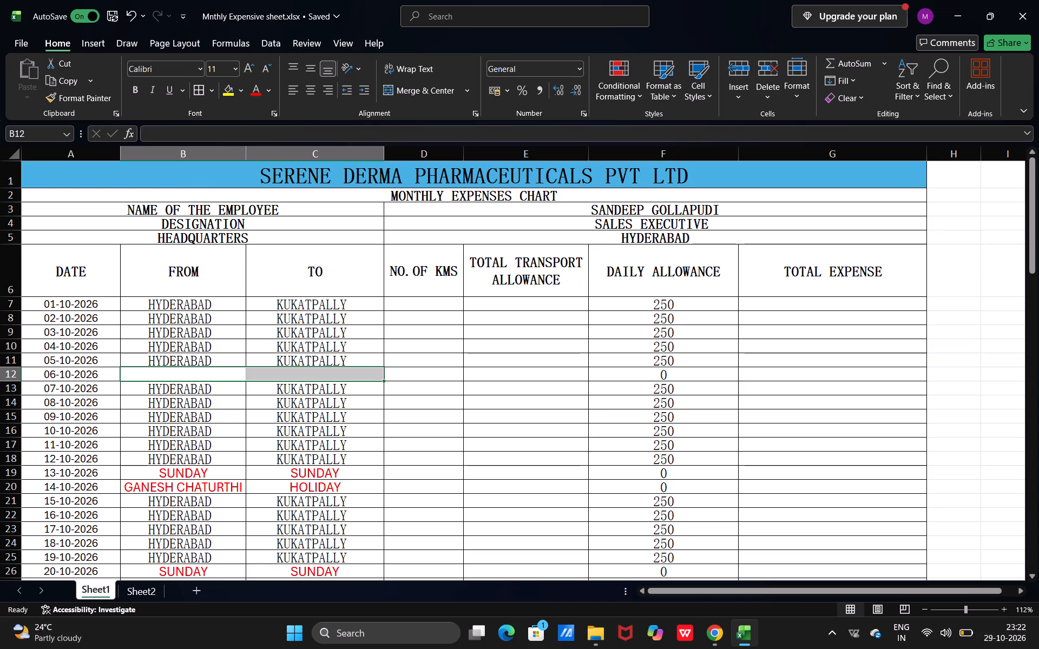
left_click(154, 352)
key("shift+Right")
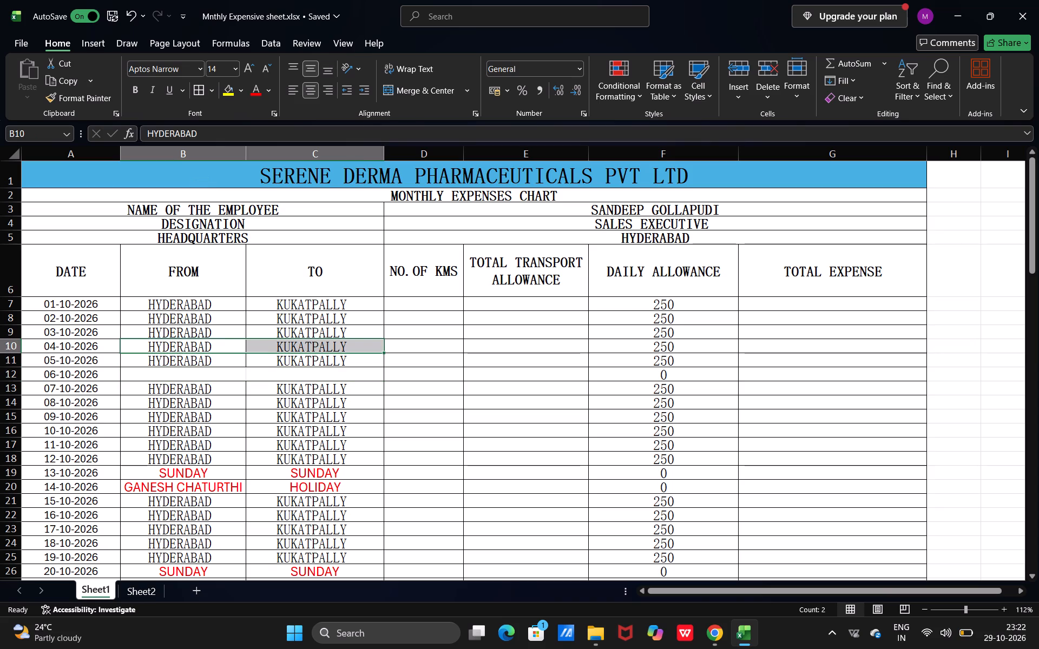
key("ctrl+c")
left_click(170, 306)
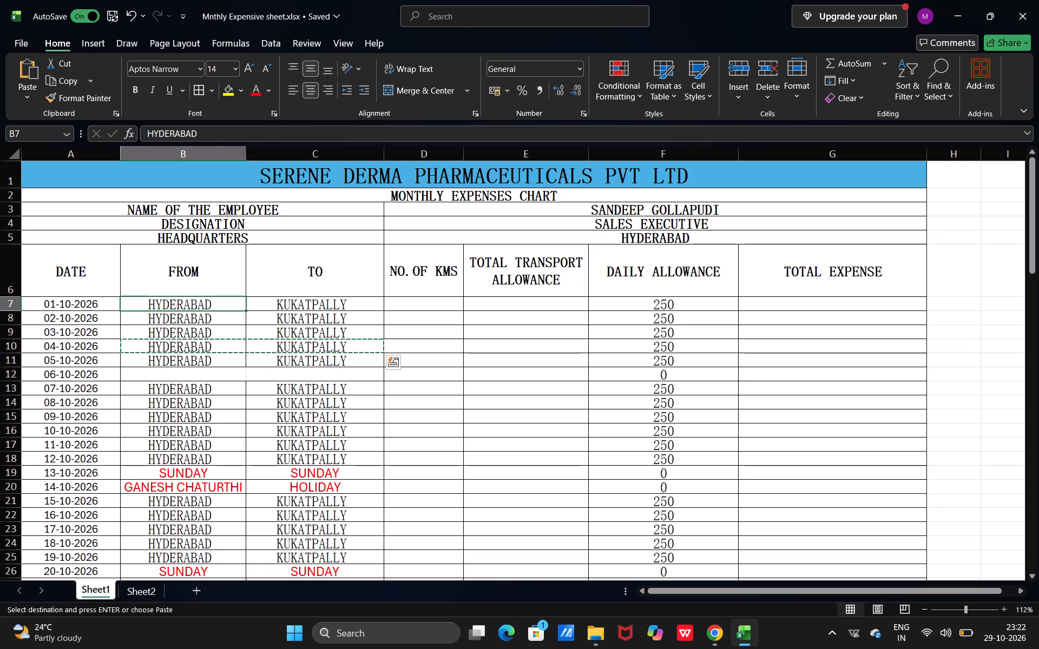
key("shift+Right")
key("shift+Down")
key("shift+Down")
key("shift+Down")
key("shift+Down")
key("shift+Down")
key("shift+Down")
key("shift+Down")
key("shift+Down")
key("shift+Down")
key("shift+Down")
key("shift+Down")
key("shift+Down")
key("shift+Down")
key("shift+Down")
key("shift+Down")
key("shift+Down")
key("shift+Down")
key("shift+Down")
key("shift+Down")
key("shift+Down")
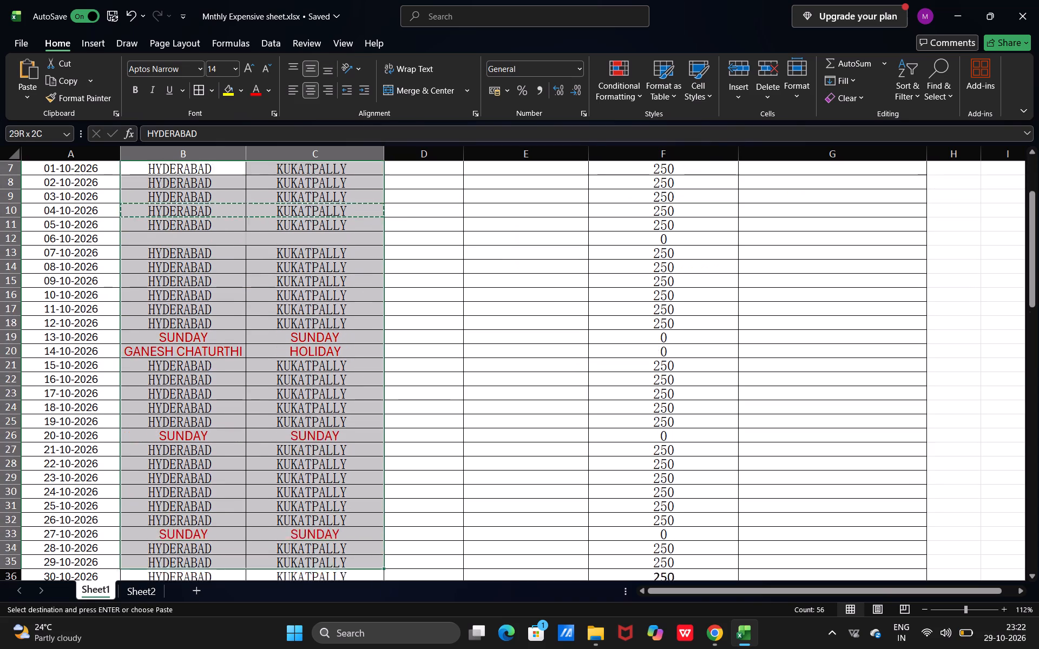
key("shift+Down")
key("shift+Up")
key("shift+Up")
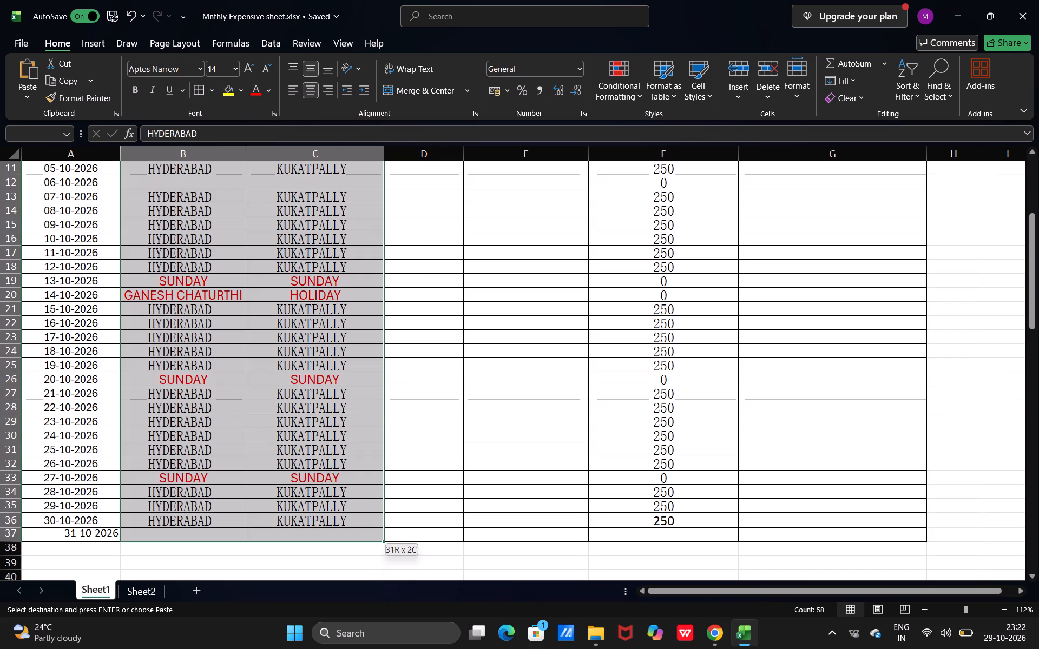
key("shift+Down")
key("shift+Up")
key("ctrl+v")
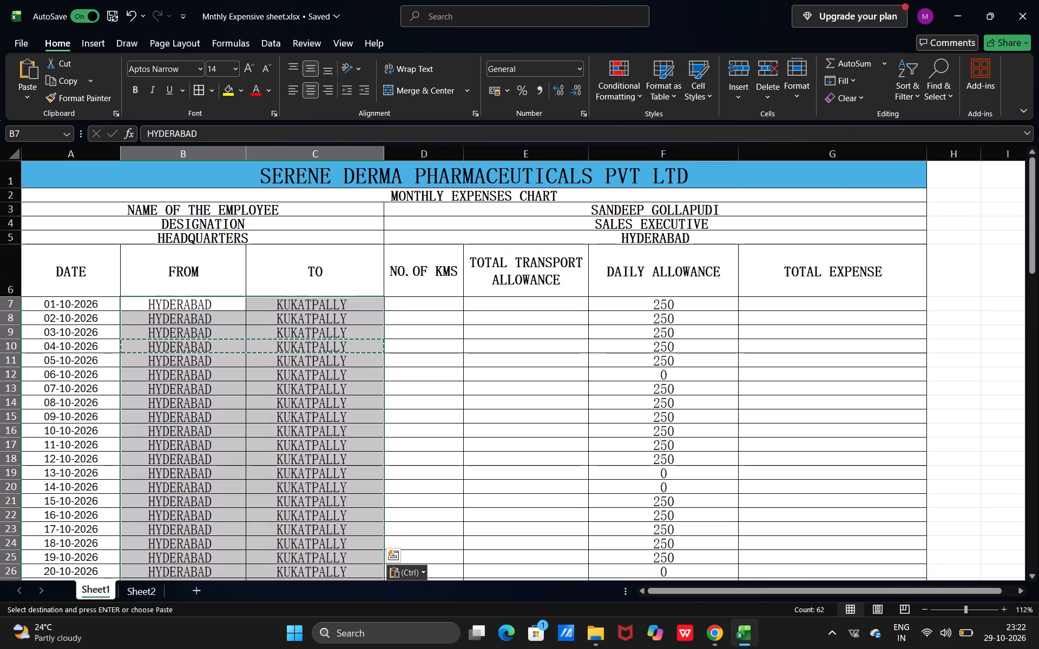
Copy the SUNDAY pair from C1:D1 of Sheet2 into Sheet1's FROM and TO cells for 04-10-2026 and 11-10-2026.
left_click(146, 345)
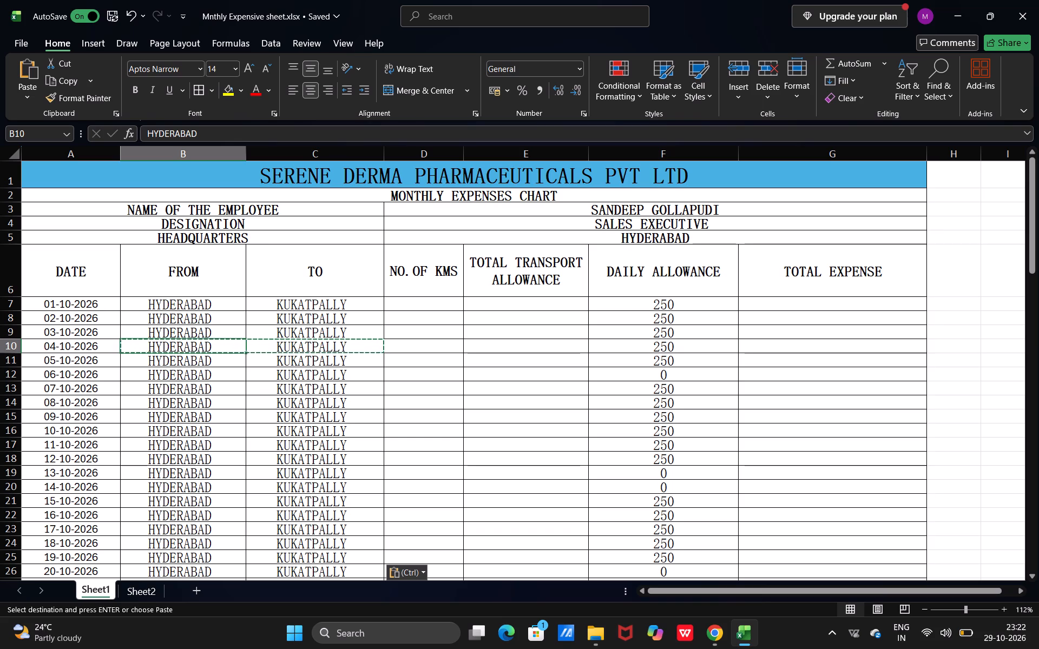
left_click(151, 592)
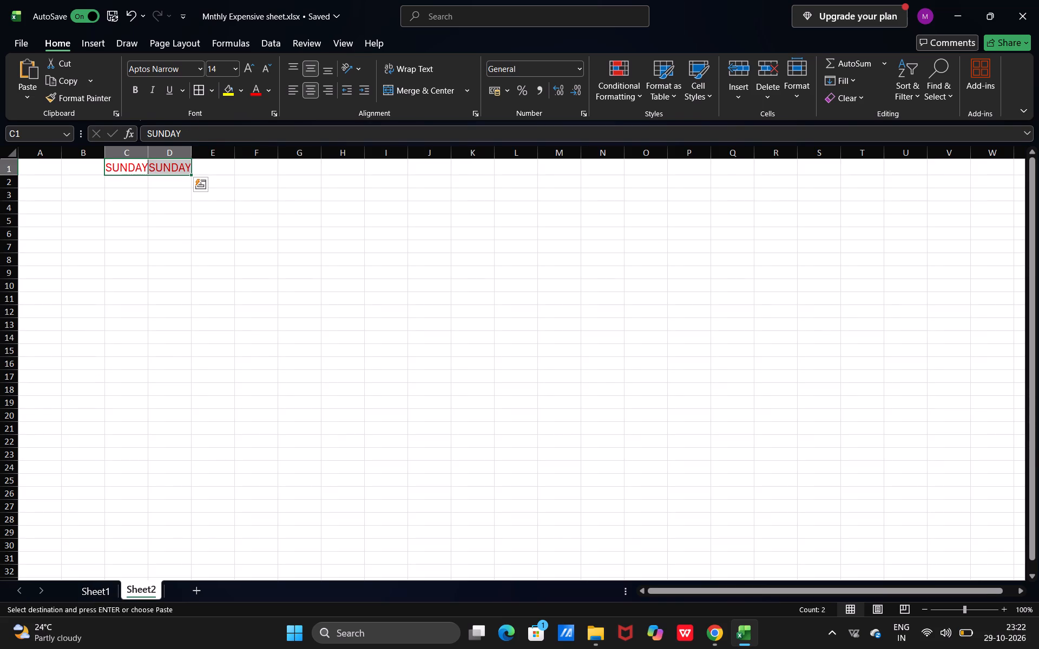
left_click(127, 167)
key("shift+Right")
key("ctrl+c")
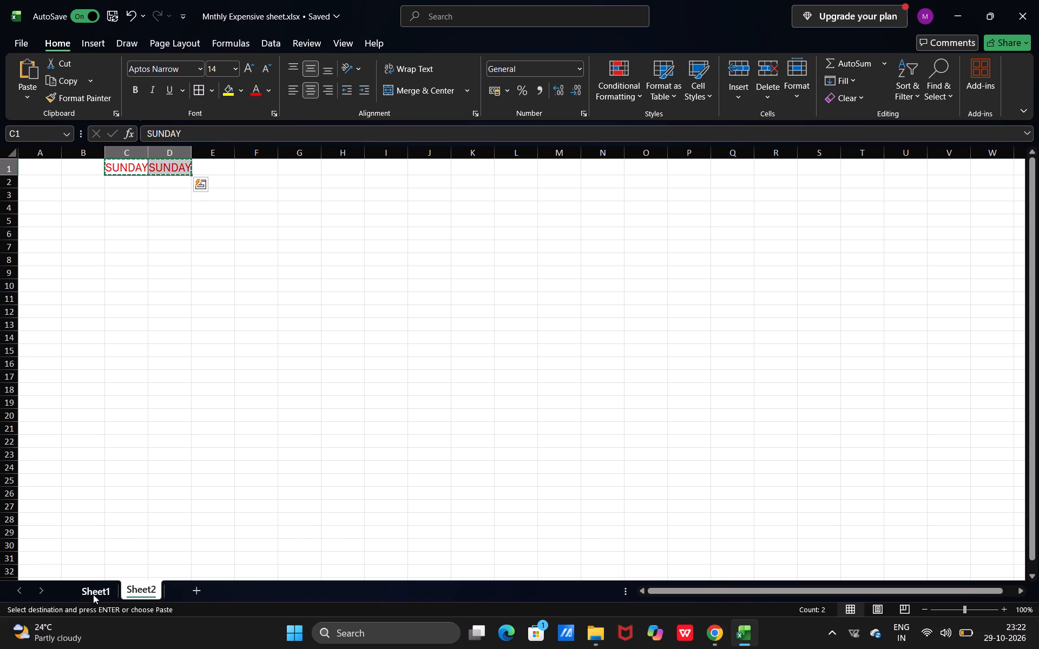
left_click(93, 592)
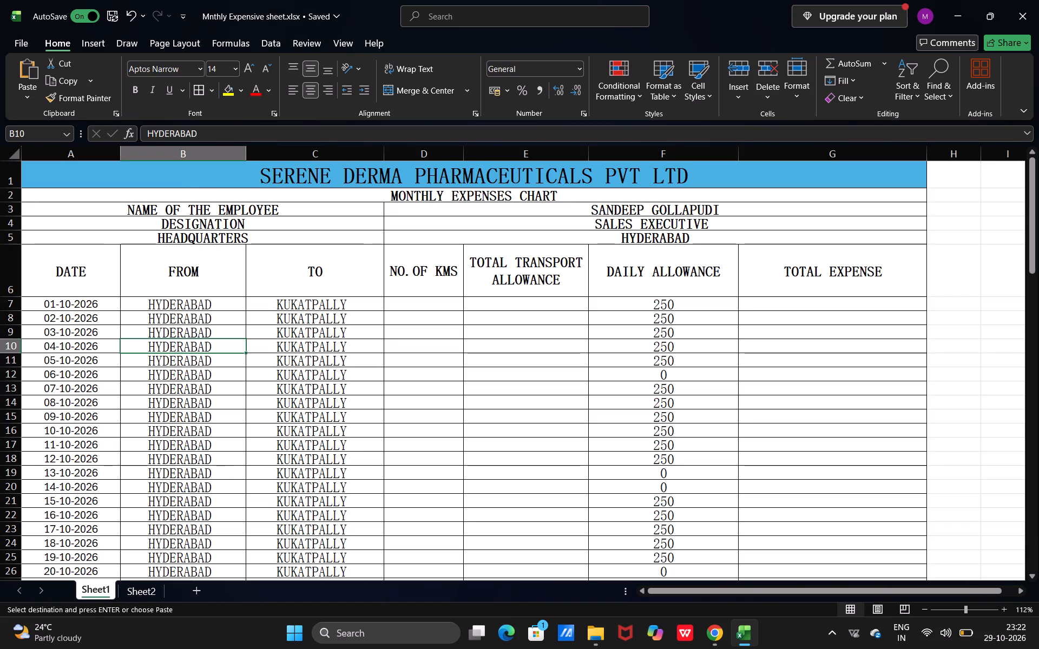
key("ctrl+v")
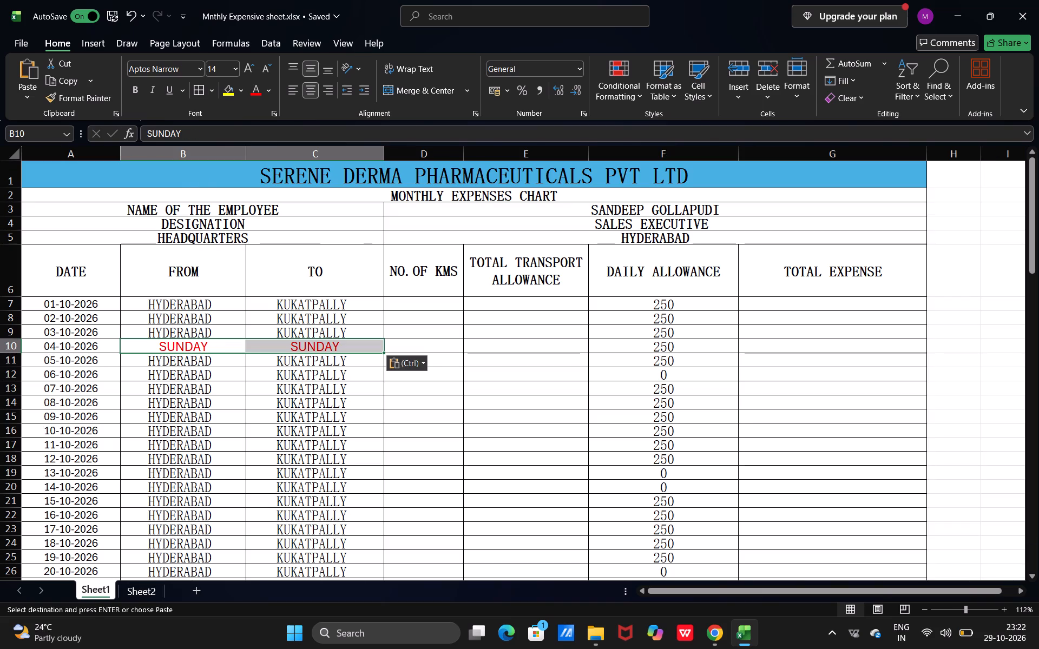
left_click(161, 449)
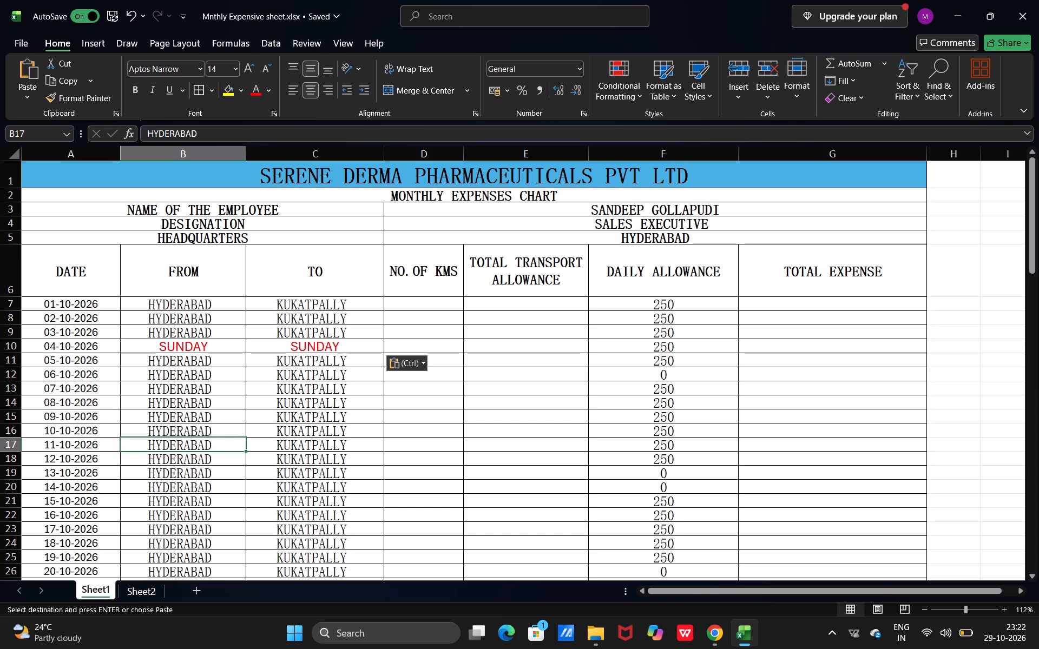
key("ctrl+v")
Paste the copied red SUNDAY pair into the FROM and TO cells for 18-10-2026 and 25-10-2026.
scroll(161, 449, "down", 1)
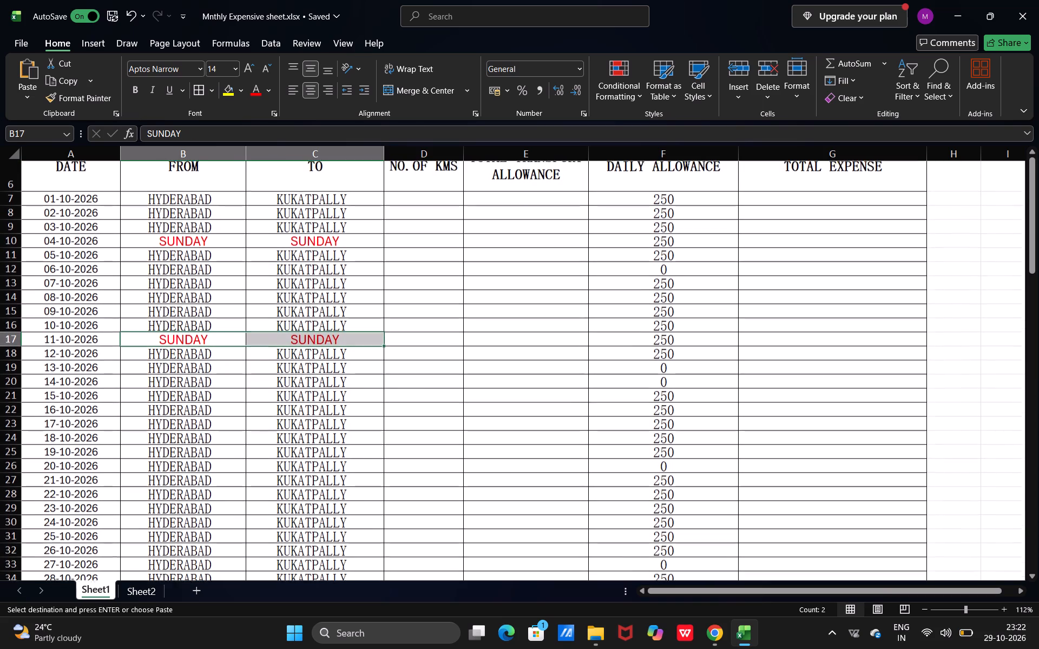
left_click(159, 432)
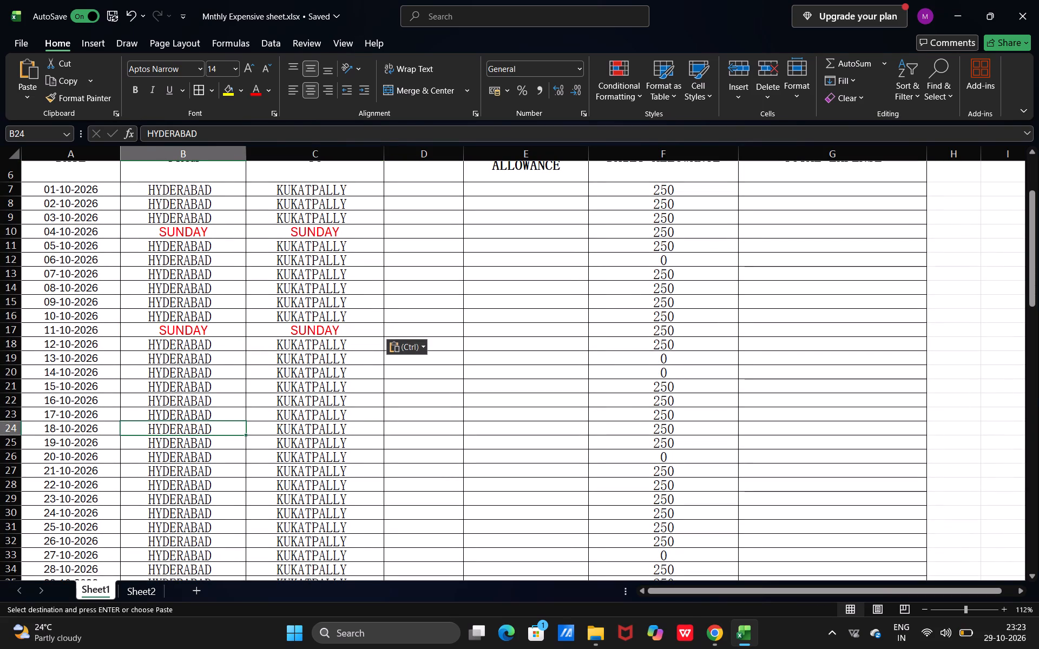
key("ctrl+v")
scroll(159, 432, "down", 1)
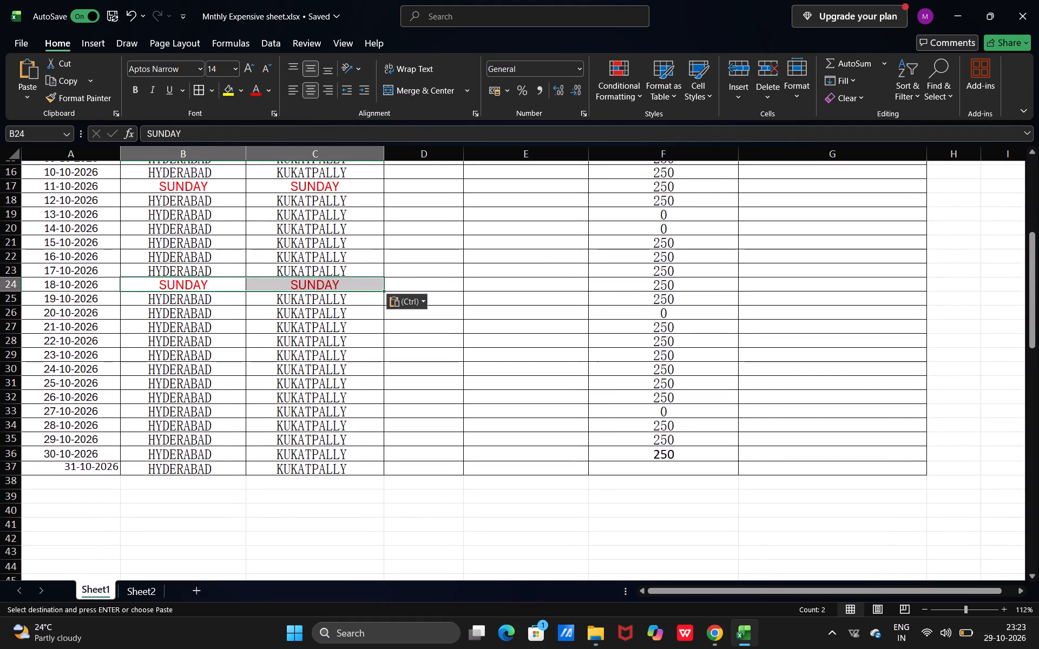
left_click(163, 386)
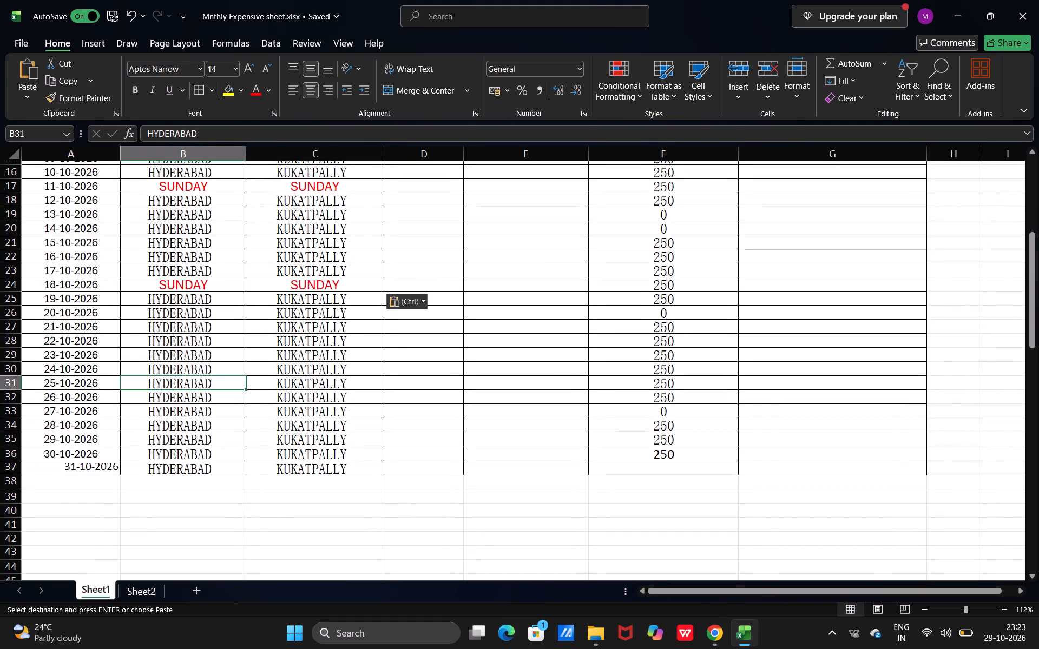
key("ctrl+v")
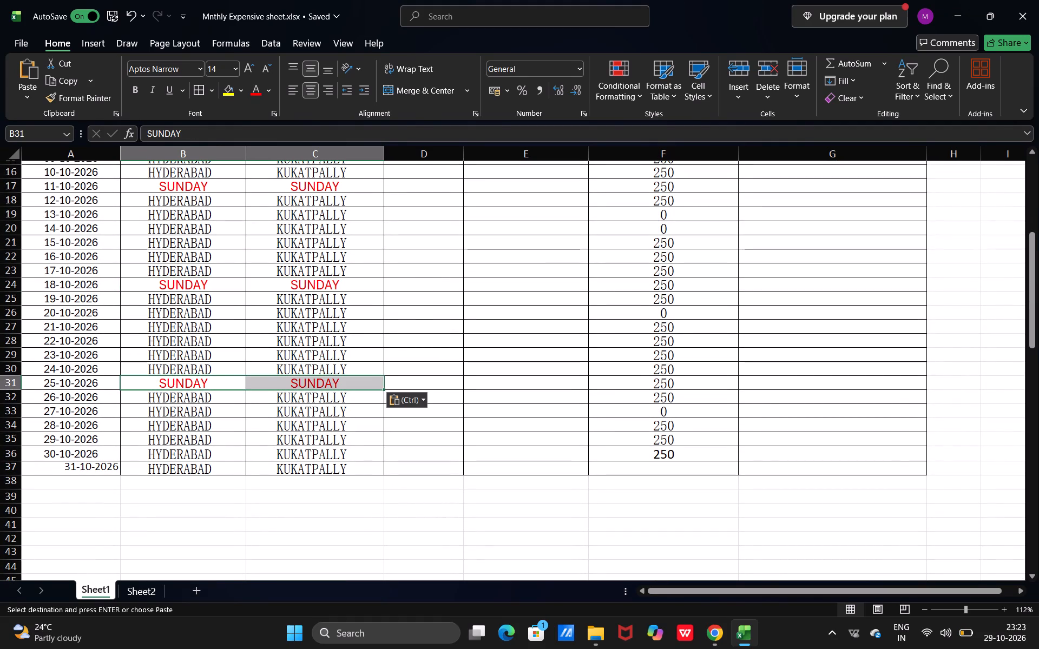
Align the 31-10-2026 date in cell A37 to the middle vertically and centre it horizontally.
left_click(88, 460)
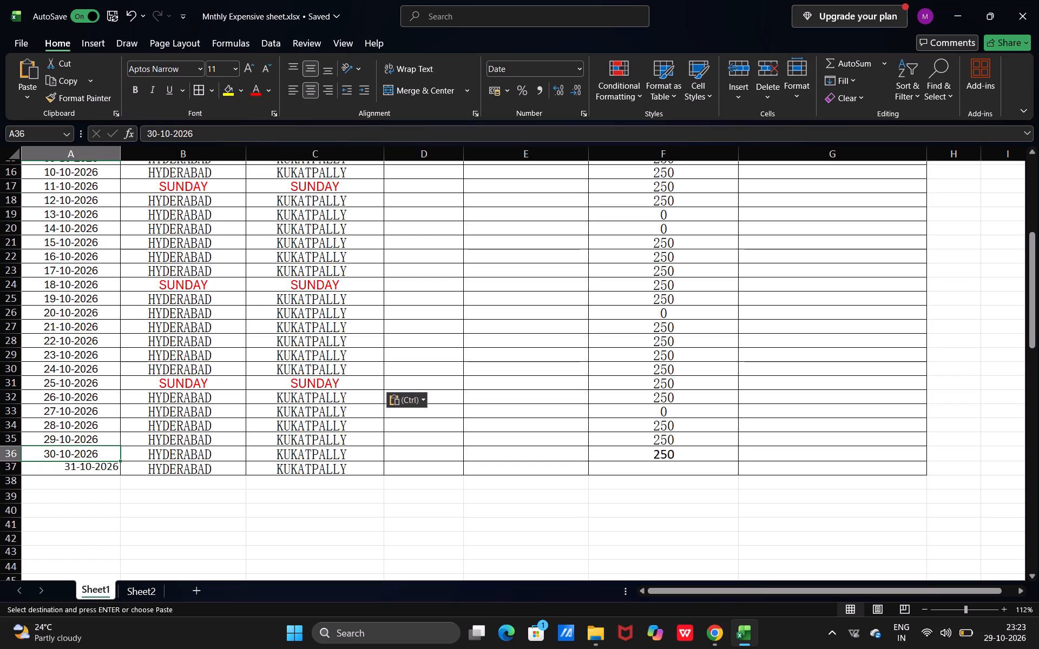
left_click(87, 471)
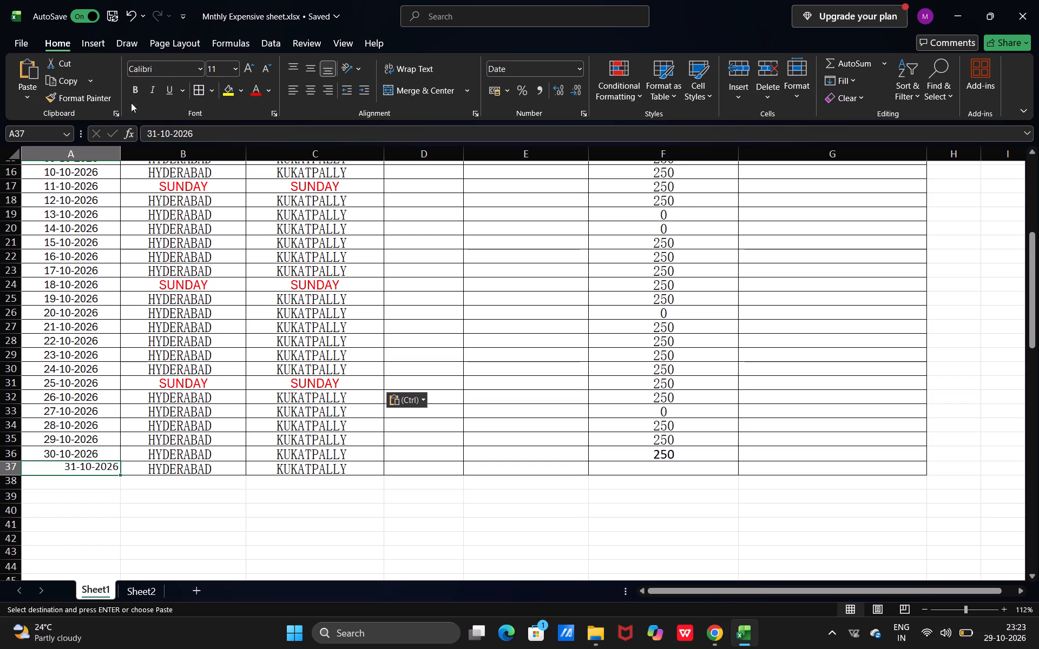
left_click(135, 95)
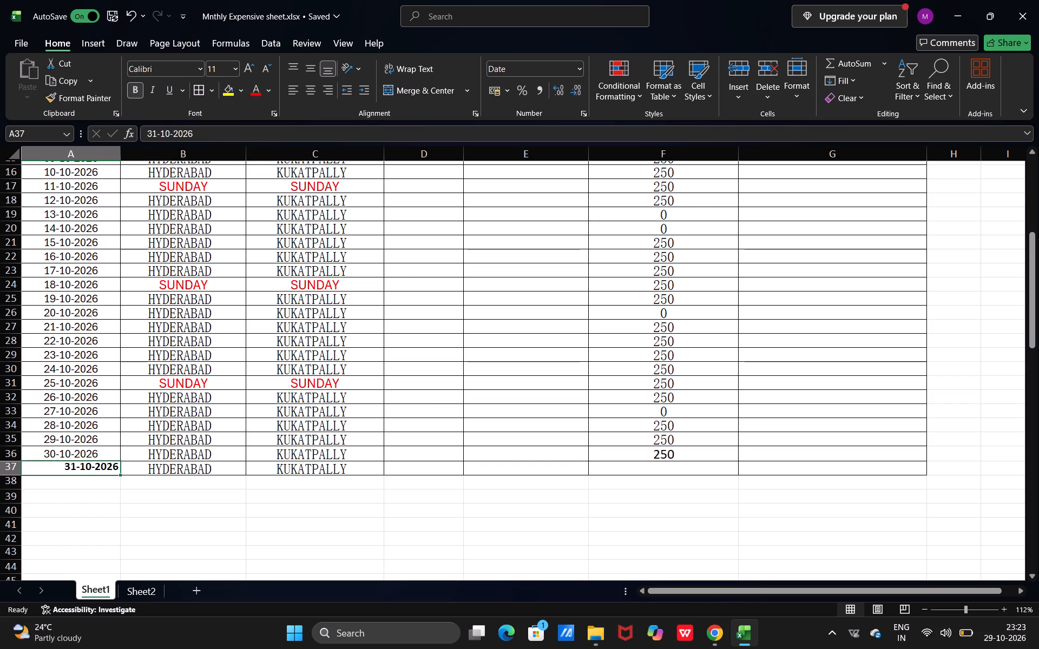
left_click(136, 92)
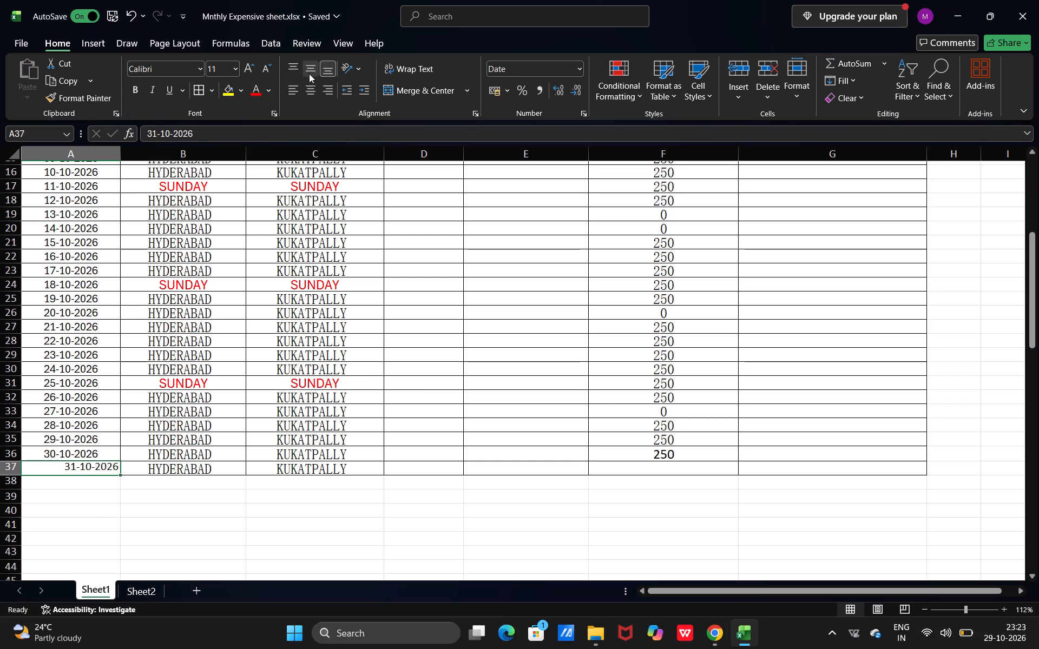
left_click(309, 73)
left_click(312, 90)
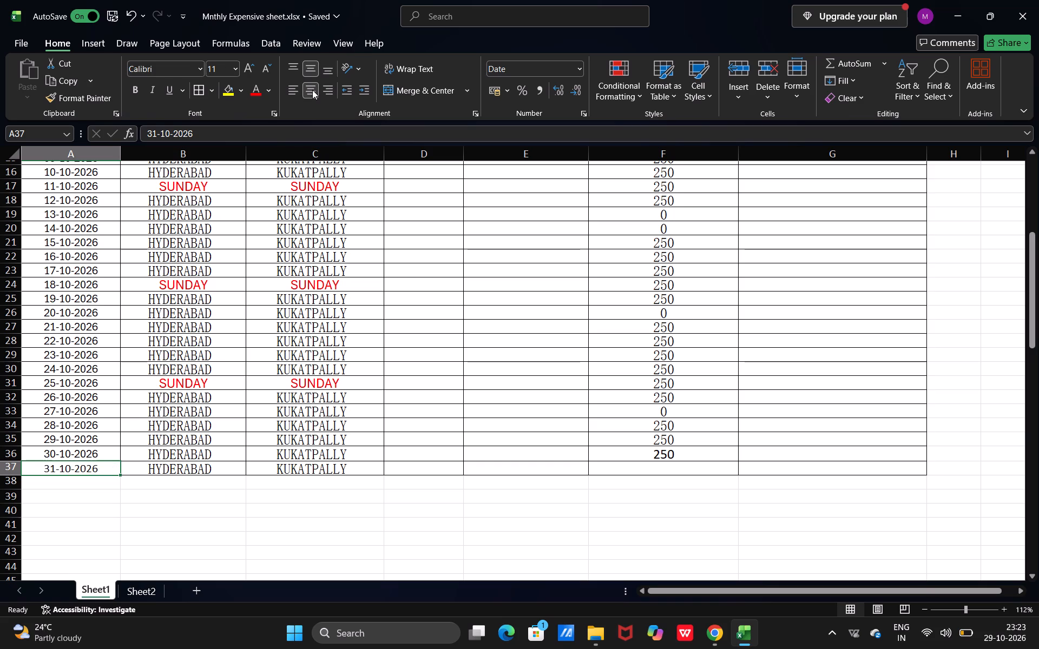
left_click(417, 342)
Enter LEAVE in capitals in the FROM and TO cells for 21-10-2026, B27 and C27.
scroll(417, 342, "up", 1)
scroll(284, 414, "down", 1)
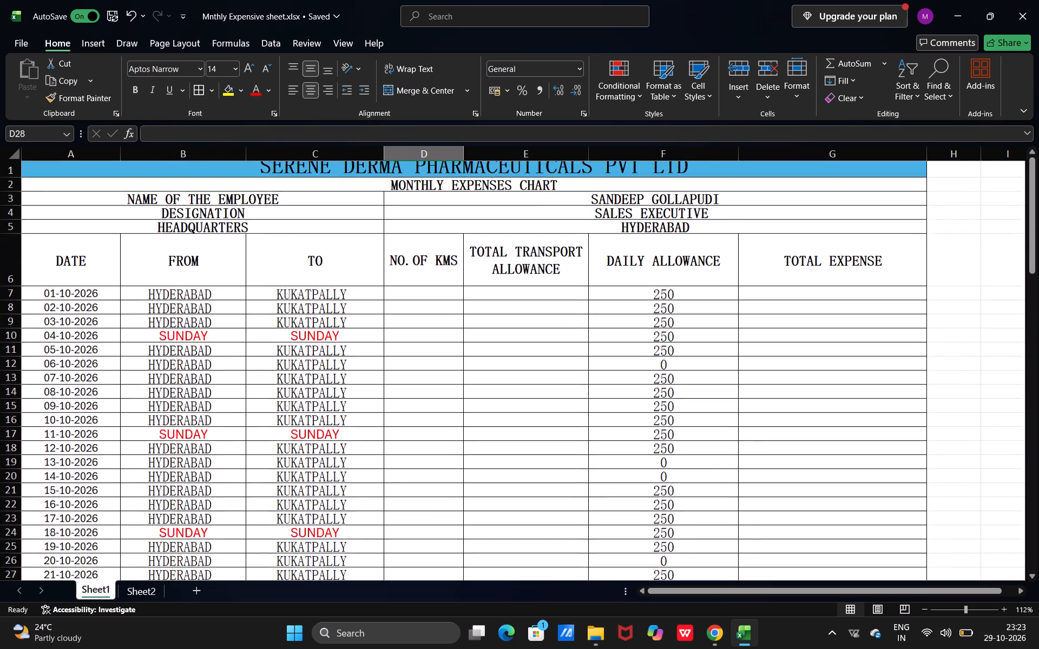
scroll(284, 414, "down", 1)
scroll(284, 414, "up", 1)
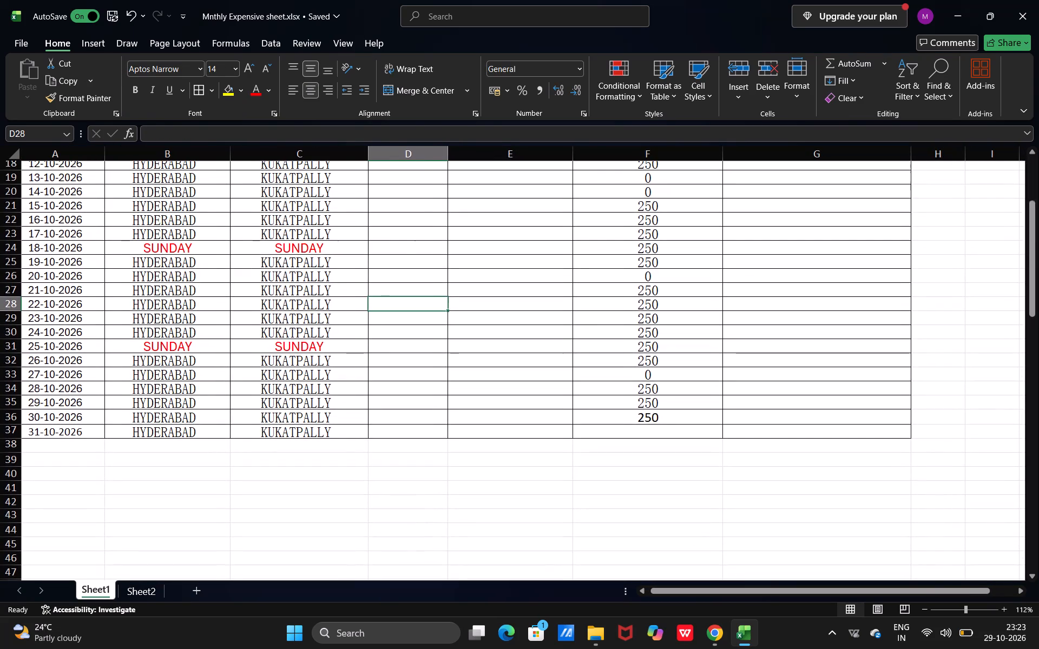
left_click(647, 590)
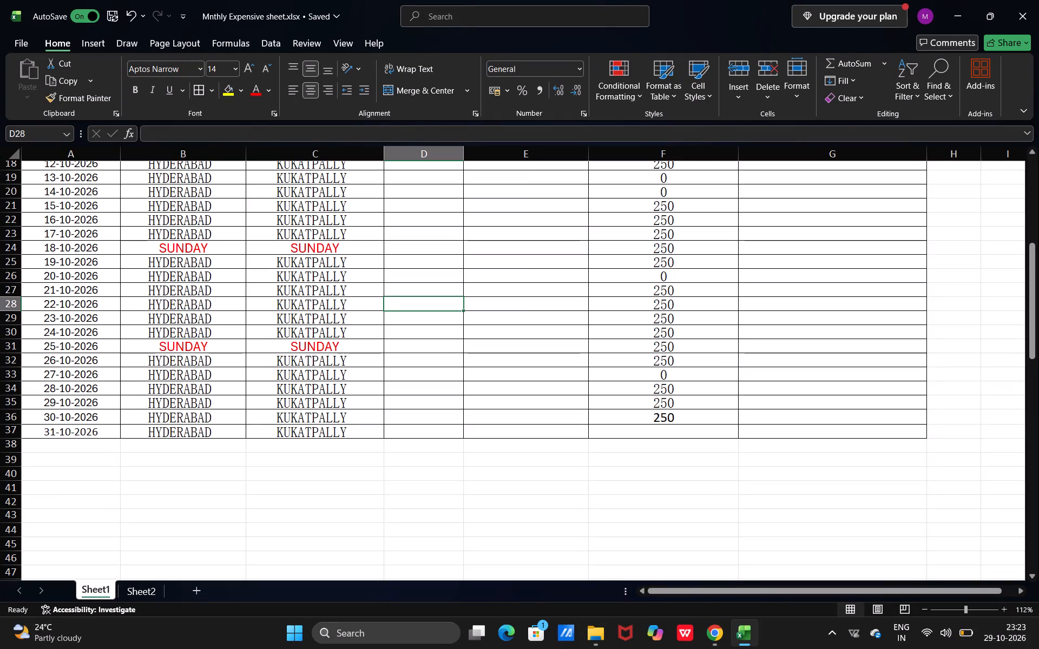
left_click(172, 291)
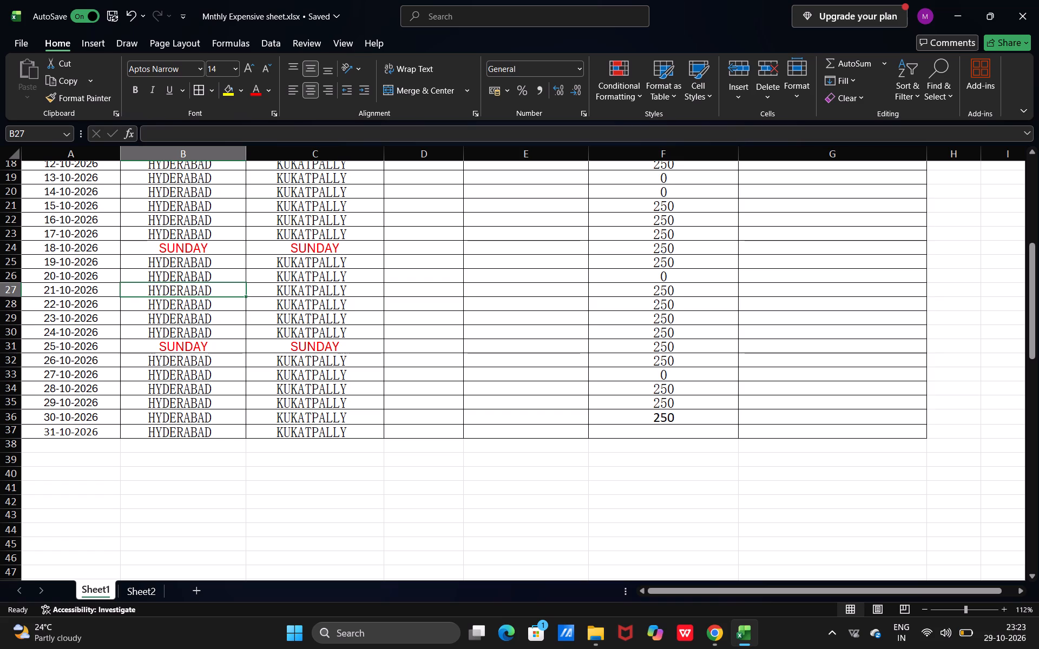
type("leave")
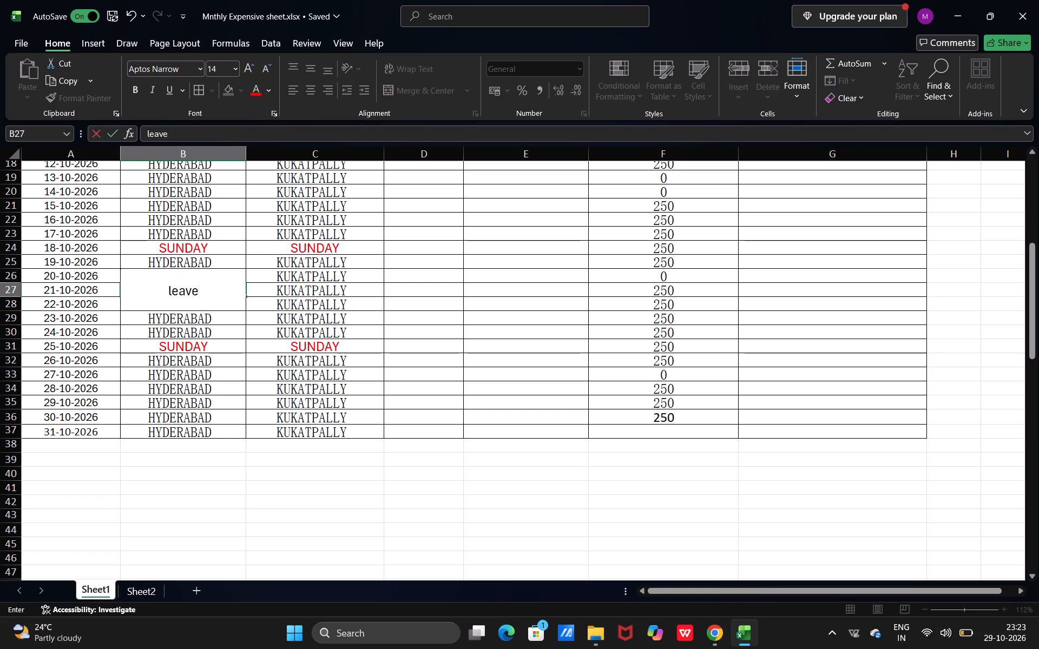
key("BackSpace")
key("BackSpace")
key("BackSpace")
key("BackSpace")
key("BackSpace")
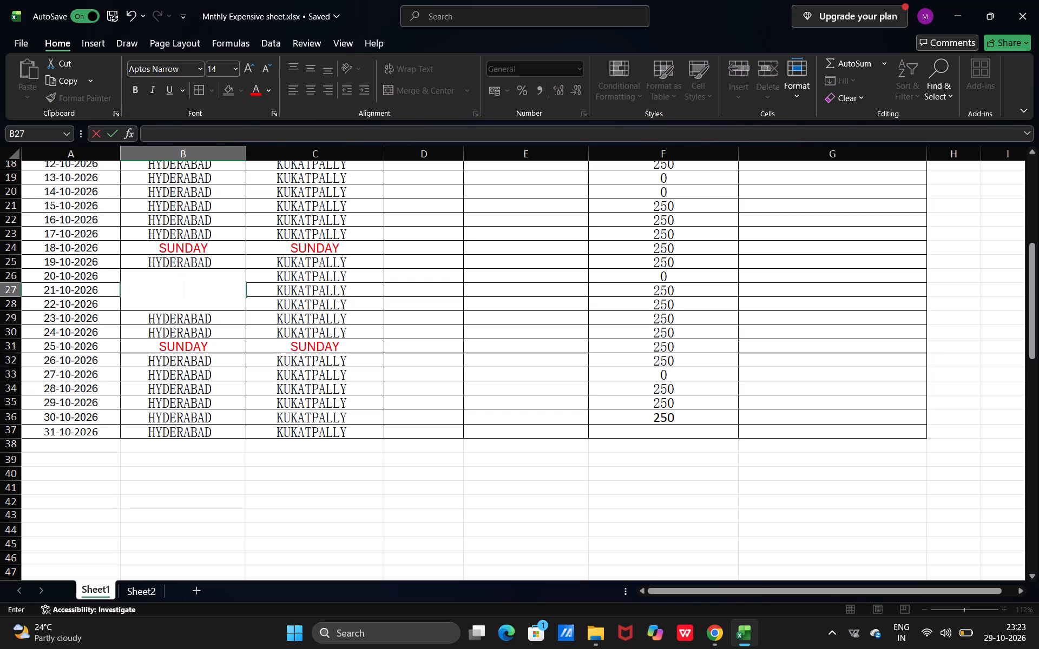
type("LEAVE")
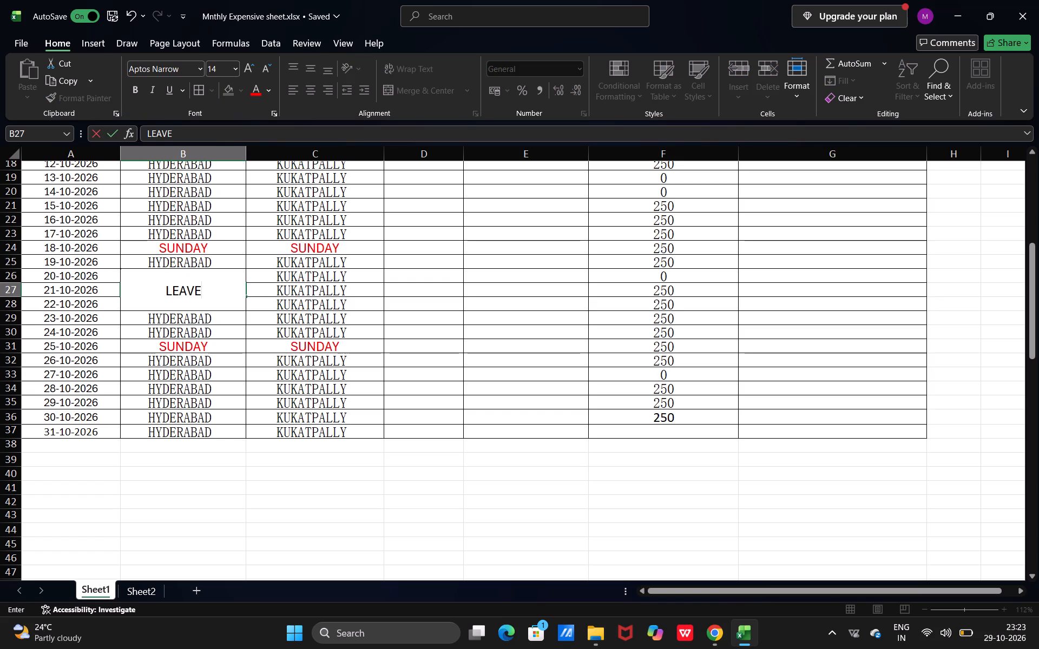
key("Right")
type("LEAVE")
key("Return")
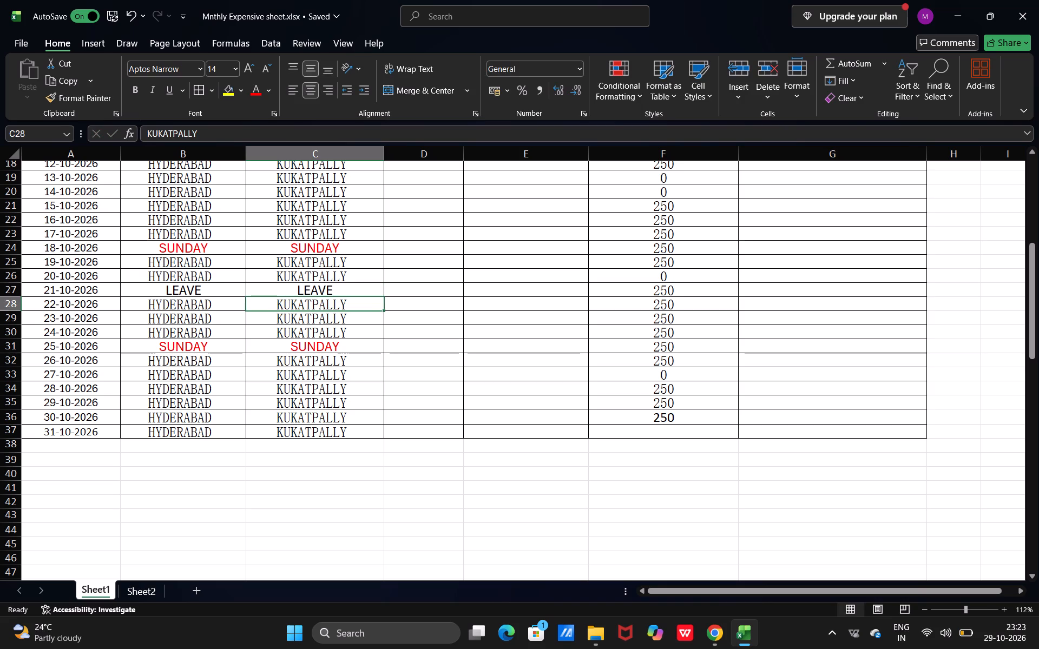
Copy the LEAVE pair from B27:C27 into the FROM and TO cells for 22-10-2026.
key("Up")
key("Left")
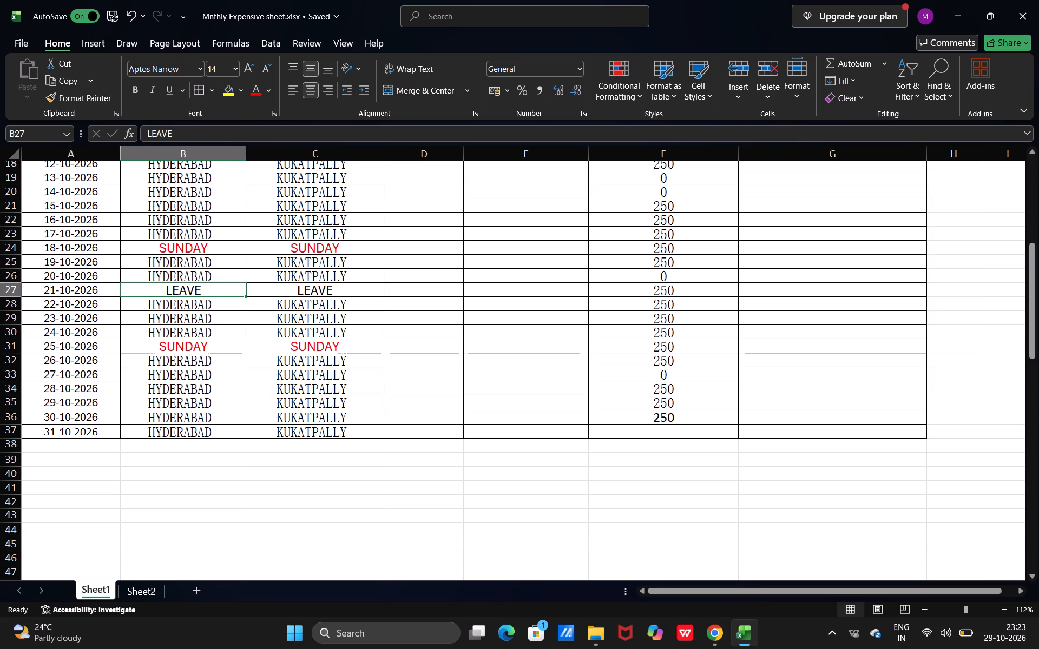
key("shift+Right")
key("ctrl+c")
key("Down")
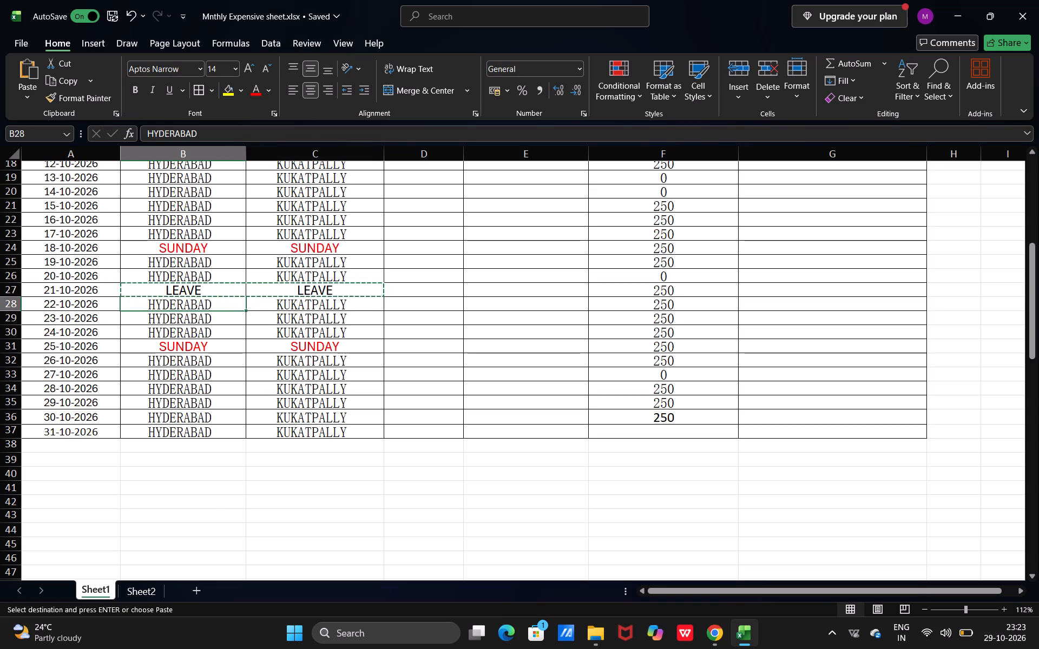
key("ctrl+v")
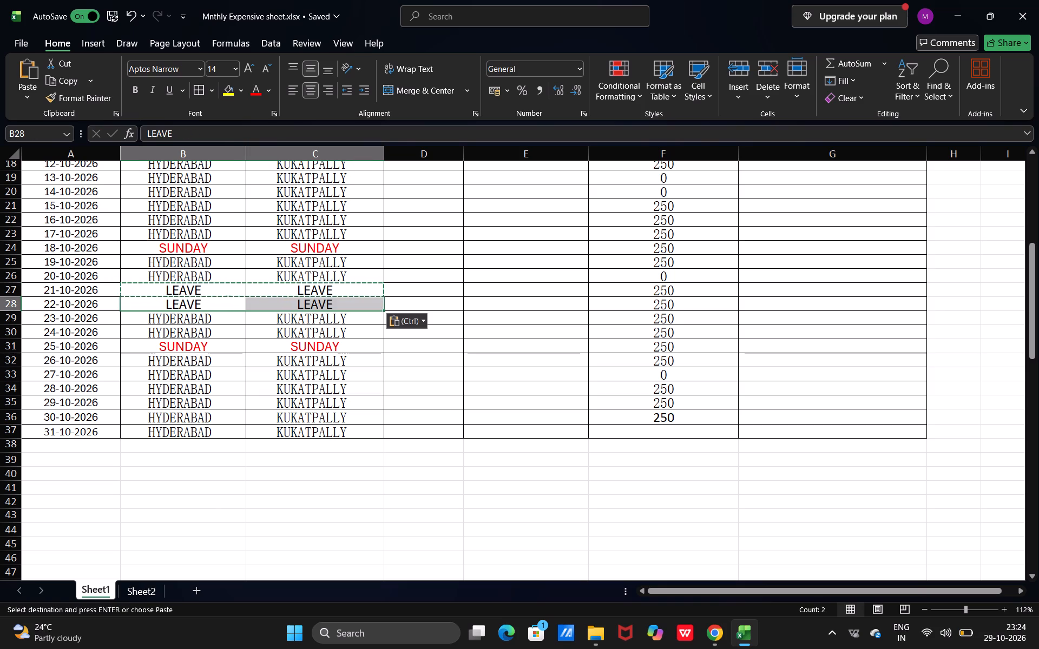
key("shift+Right")
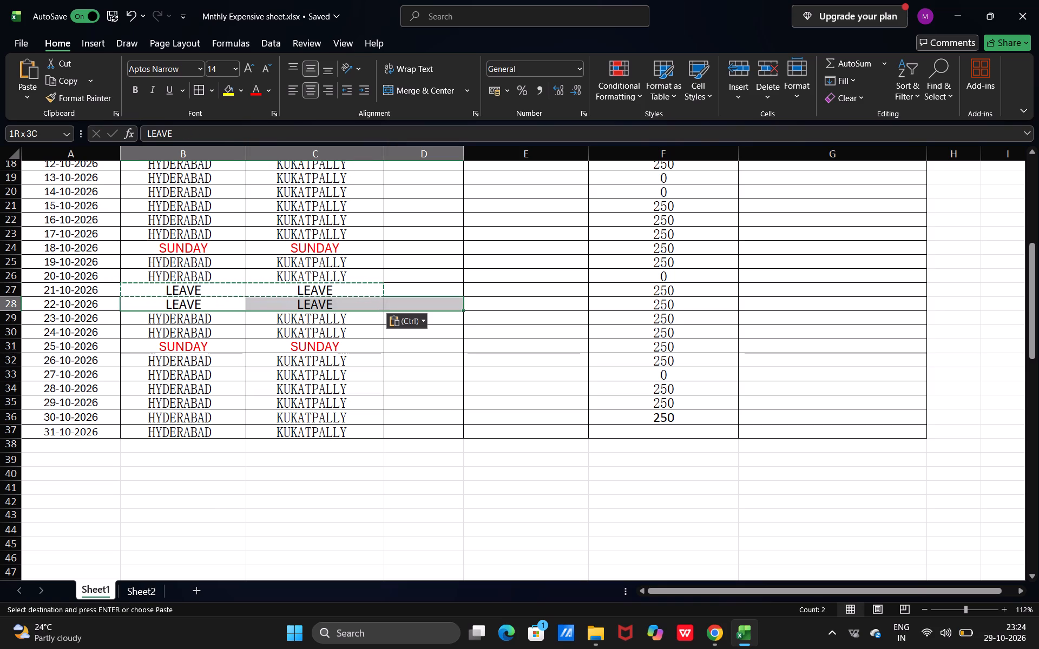
key("Left")
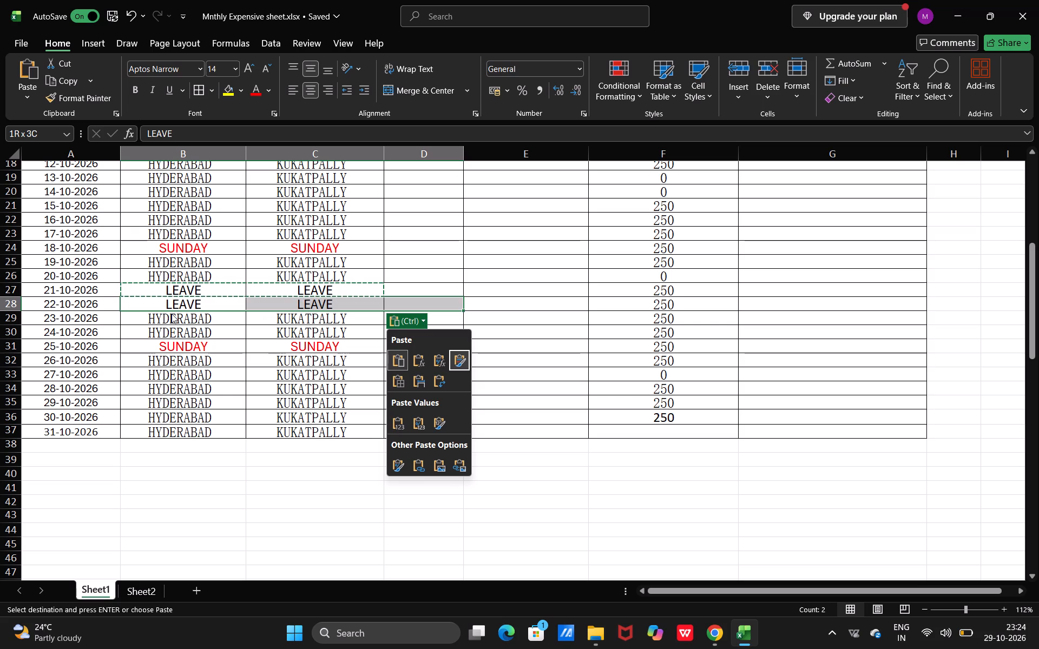
Apply the red font colour to the LEAVE entries for 21-10-2026 and 22-10-2026, cells B27:C28.
left_click(172, 285)
left_click(172, 285)
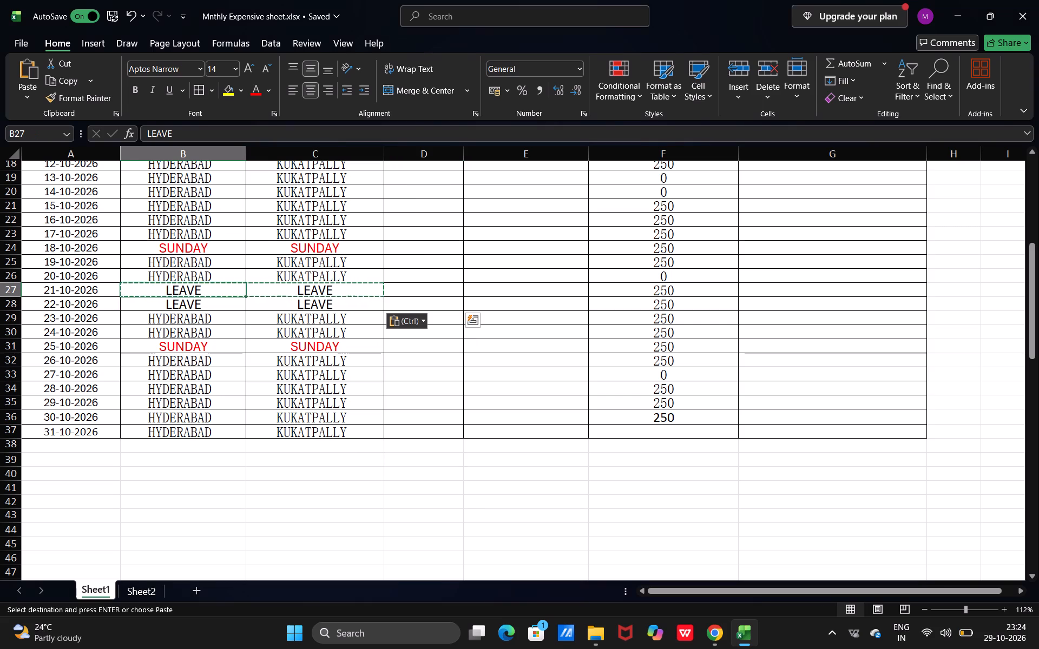
key("shift+Right")
key("shift+Down")
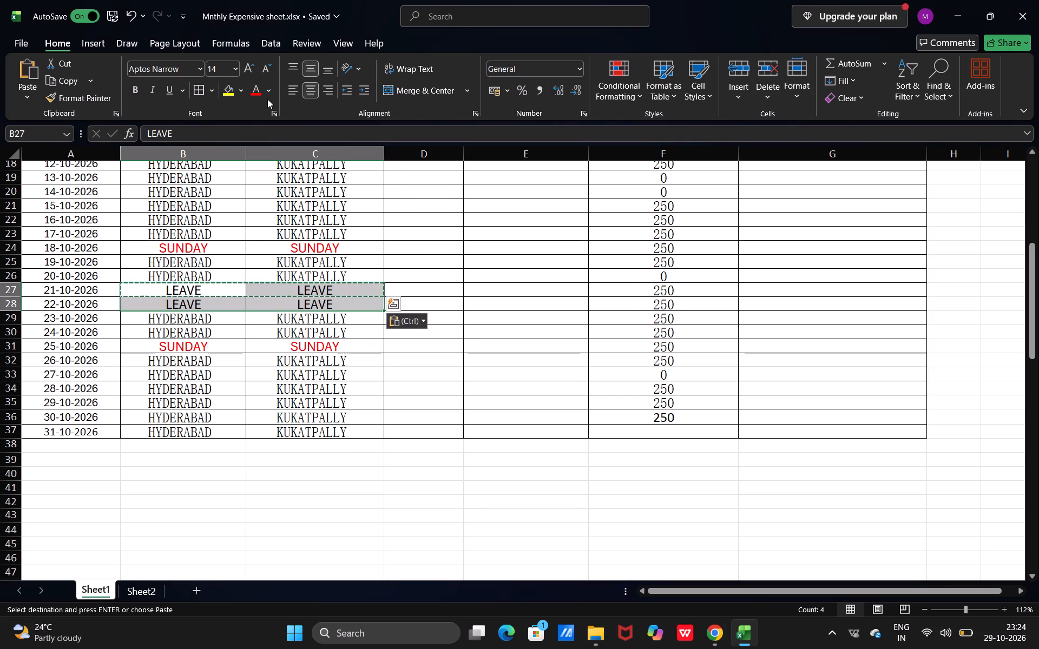
left_click(254, 93)
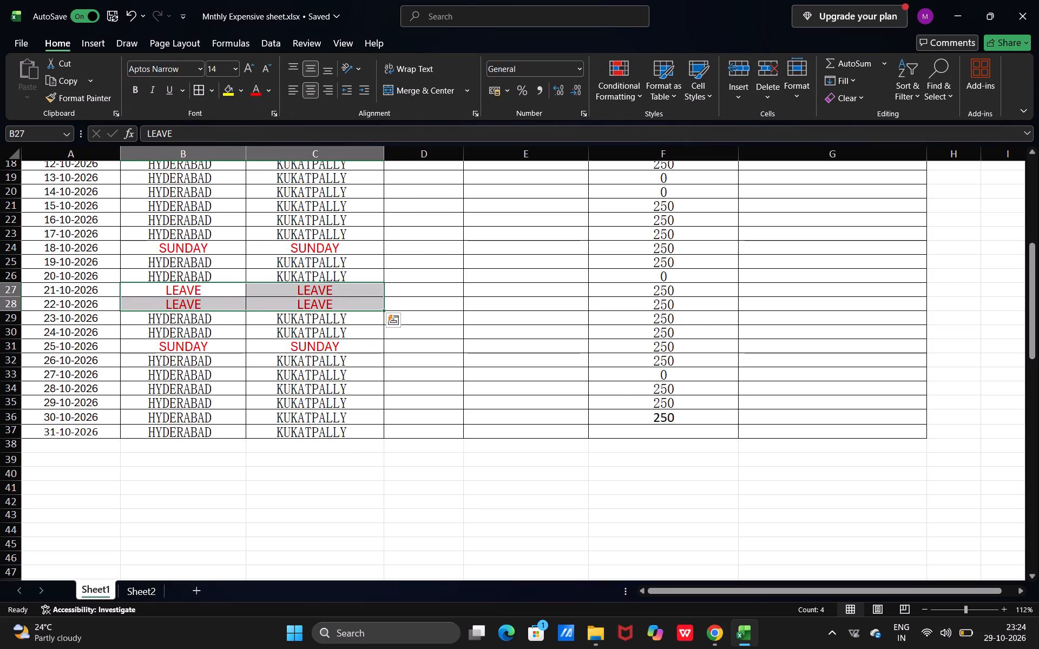
left_click(448, 283)
Enter HOLIDAY in B25 and copy it to the remaining FROM and TO cells for 19-10-2026 and 20-10-2026.
left_click(137, 260)
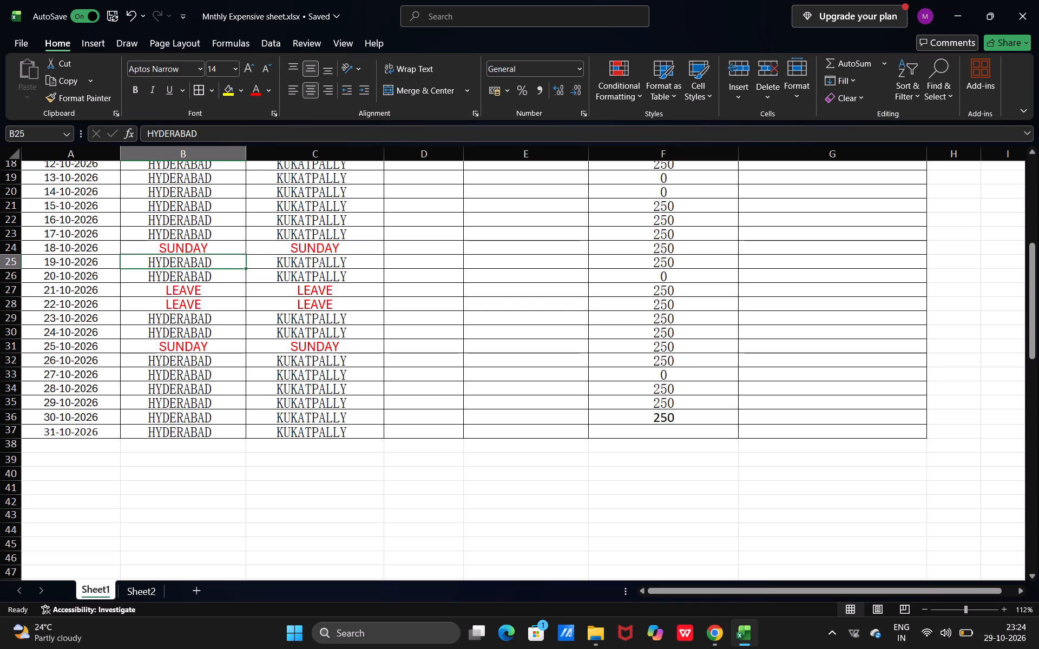
type("HOLIDAY")
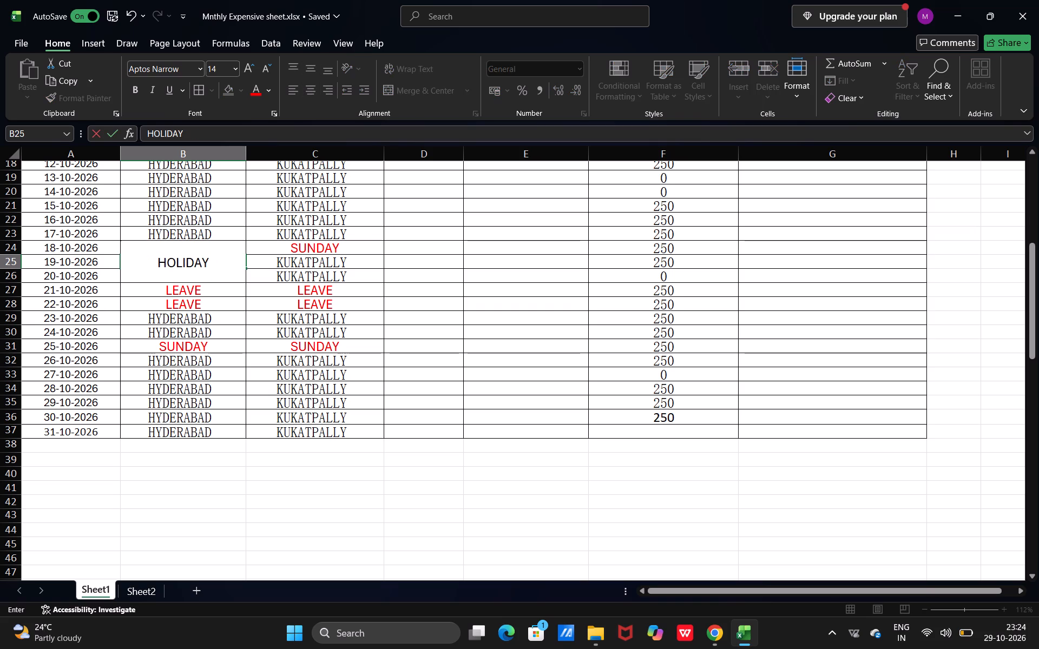
key("Return")
key("Up")
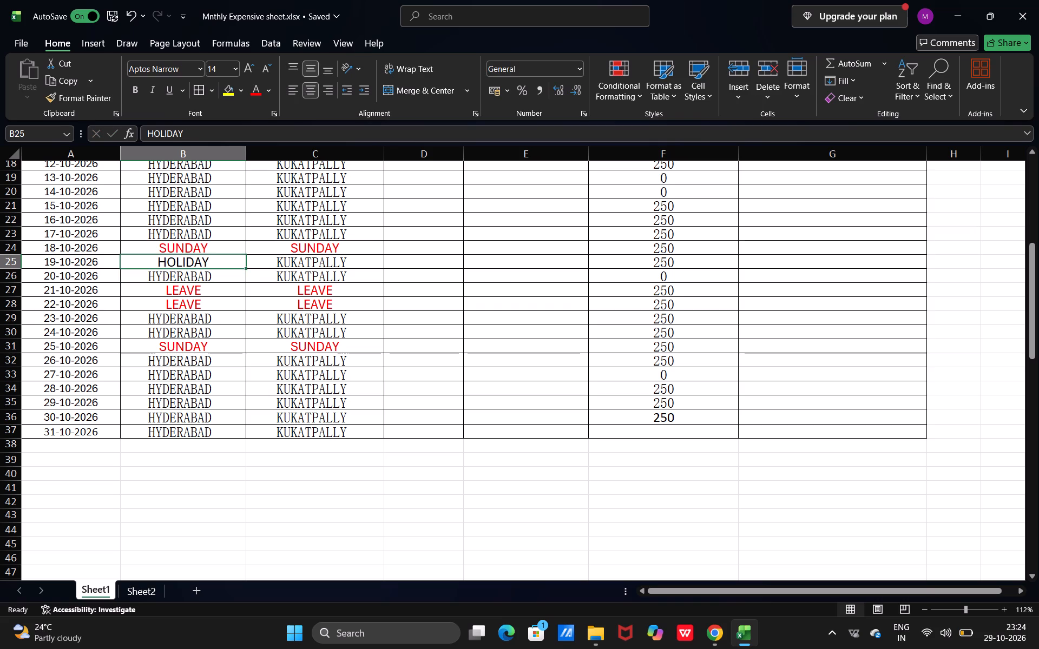
key("ctrl+c")
key("Right")
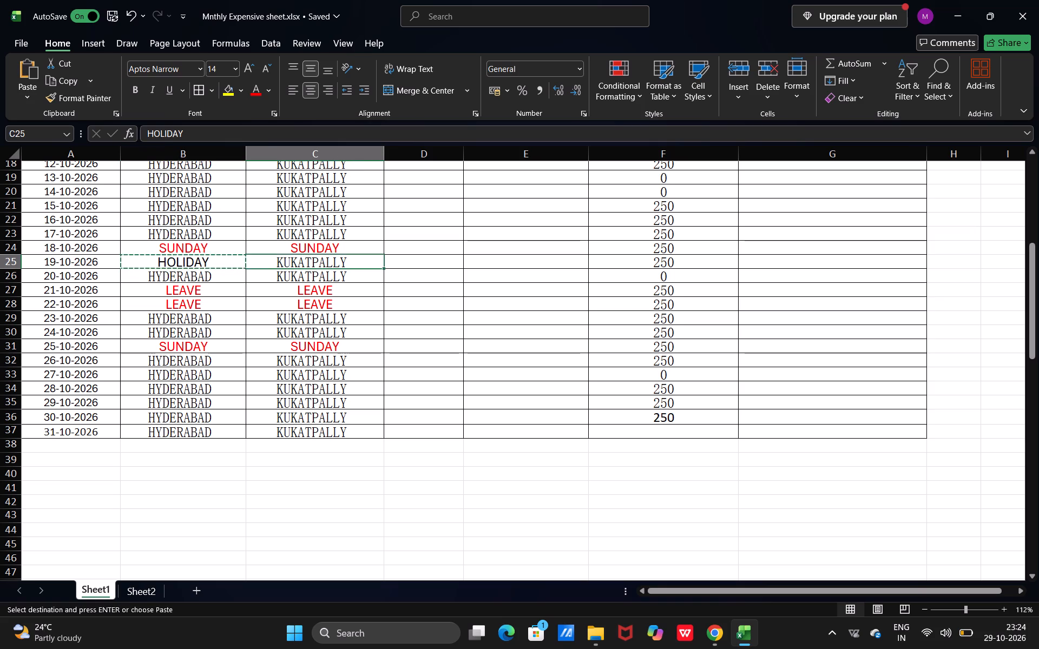
key("shift+Down")
key("shift+Left")
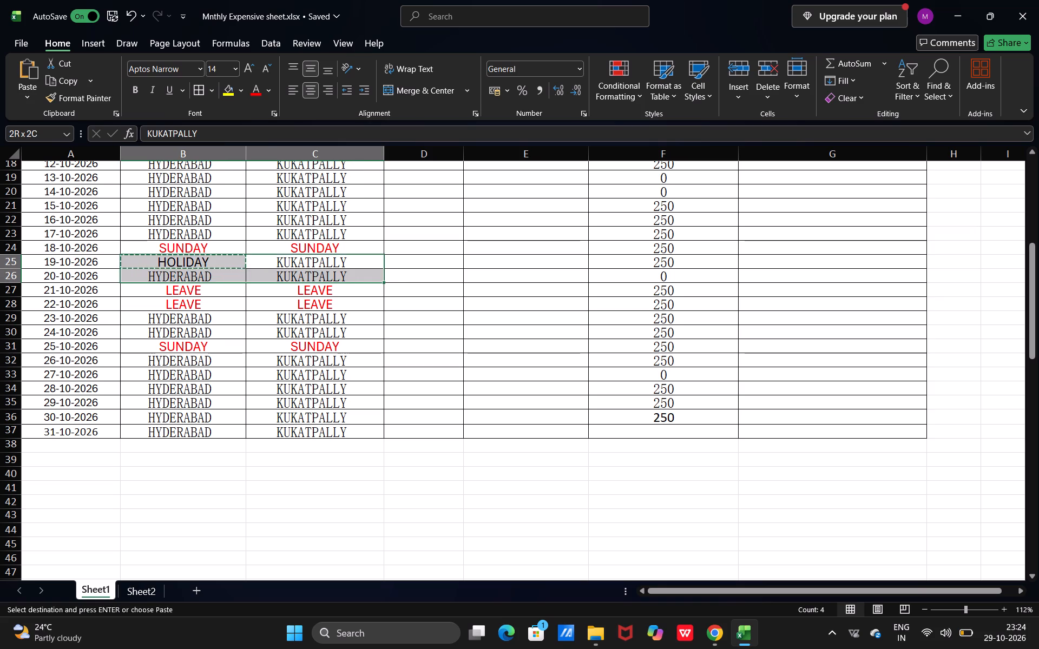
key("ctrl+v")
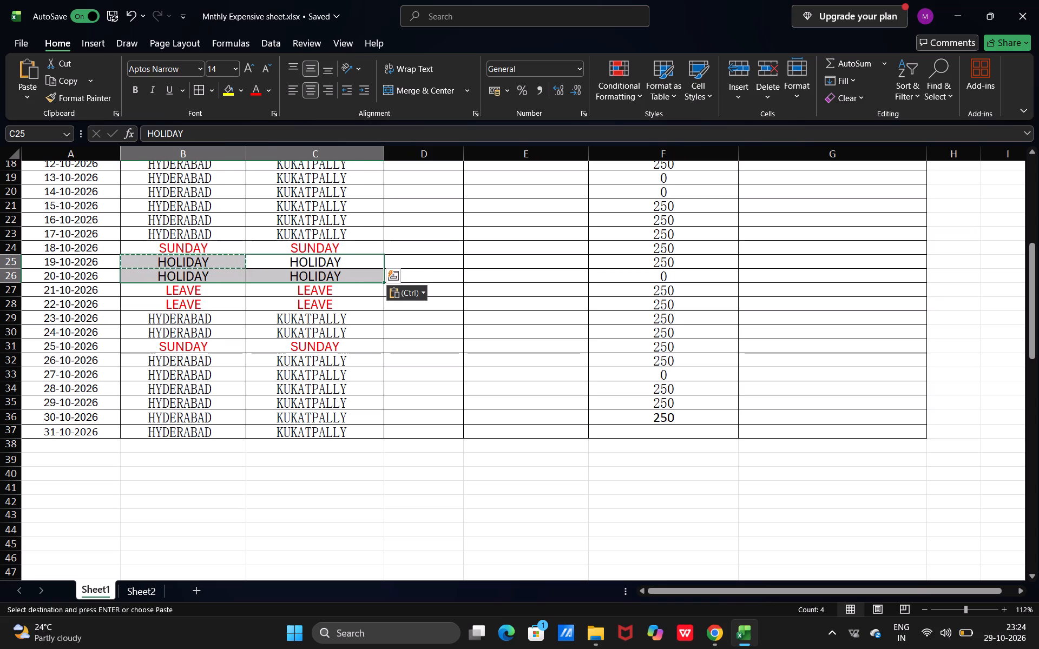
Apply the red font colour to the HOLIDAY entries in cells B25:C26.
left_click(250, 94)
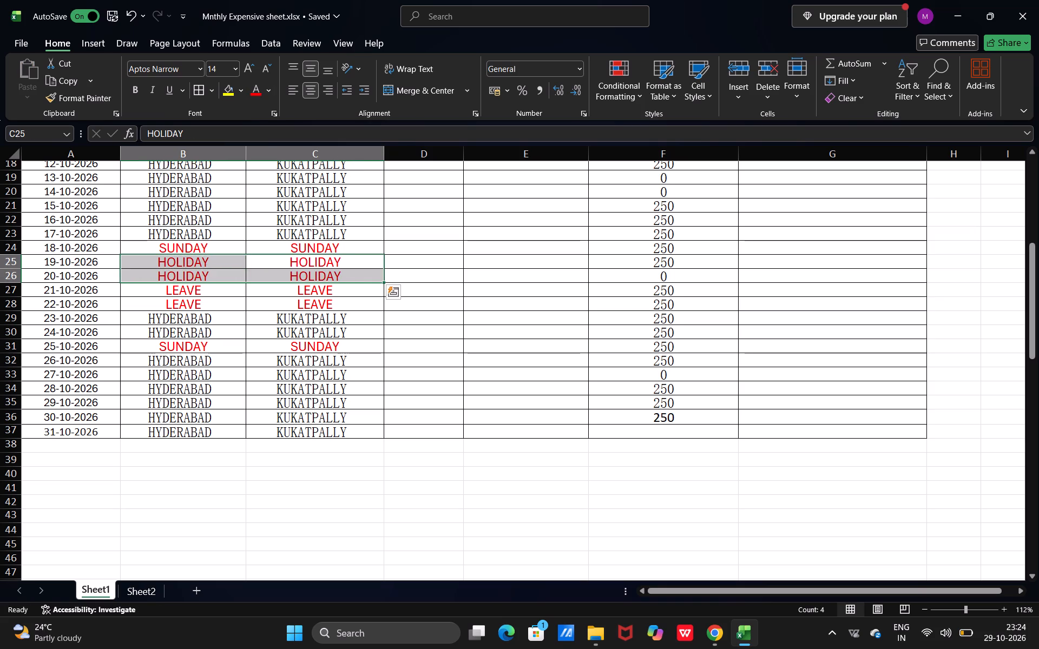
Copy the HOLIDAY pair from B25:C25 into the FROM and TO cells for 02-10-2026, B8:C8.
left_click(172, 263)
key("shift+Right")
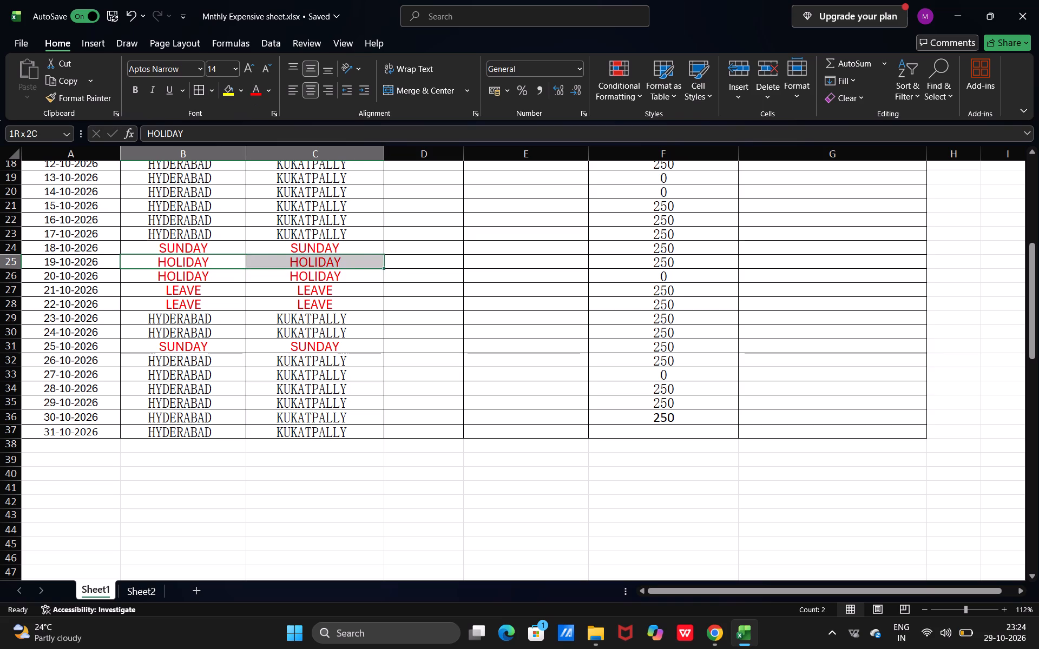
key("ctrl+c")
scroll(172, 263, "up", 1)
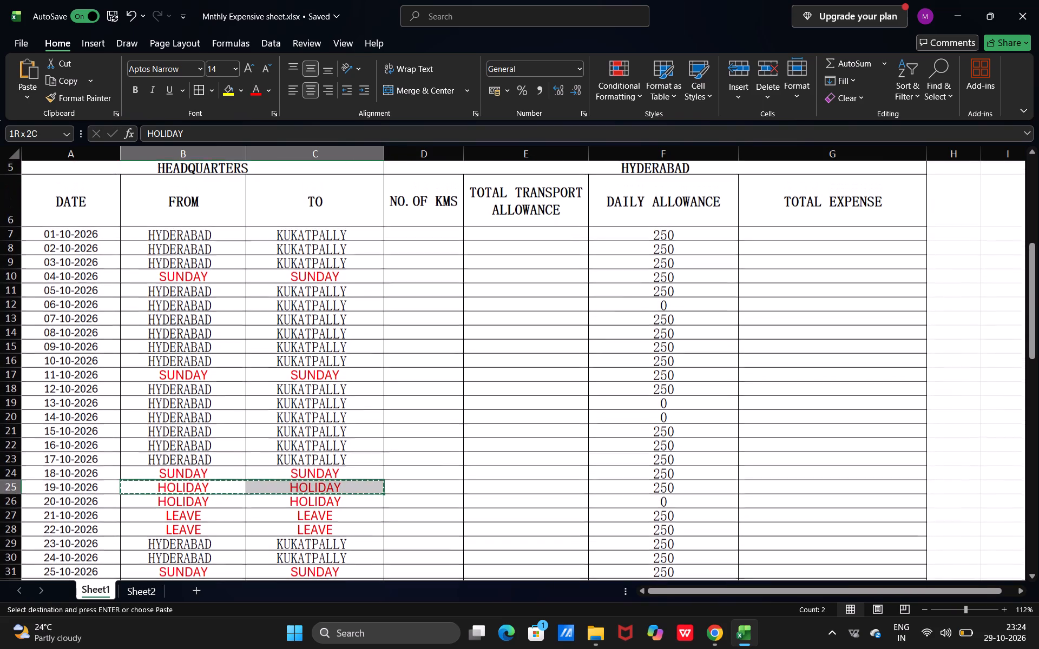
left_click(159, 251)
key("ctrl+v")
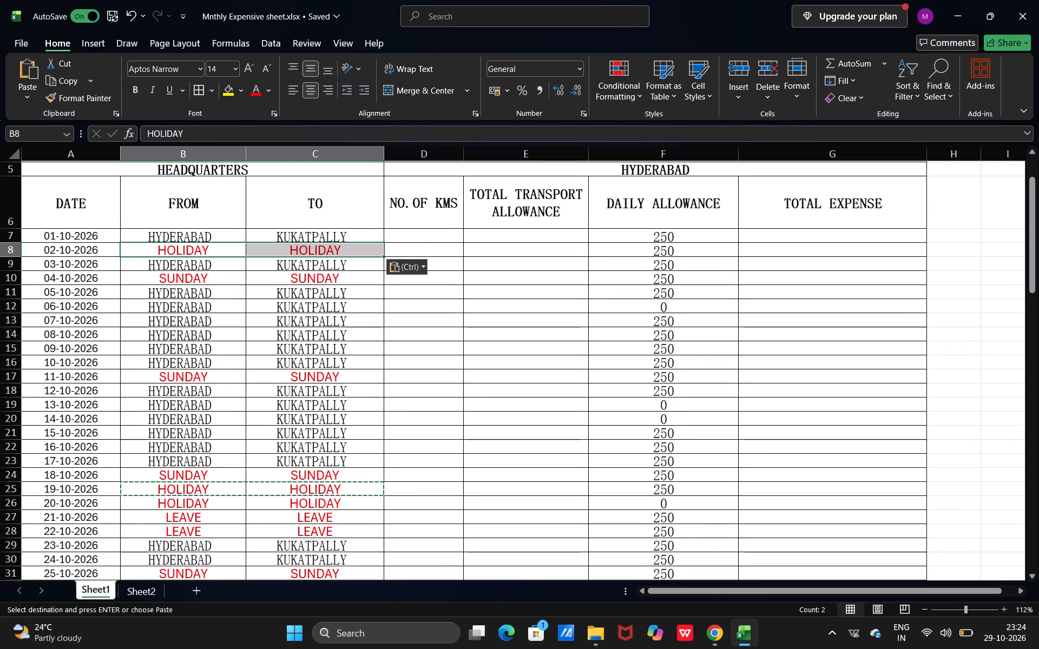
Review the FROM and TO entries for all October dates, checking the Sunday, holiday and leave markings.
scroll(269, 360, "down", 1)
scroll(269, 360, "up", 1)
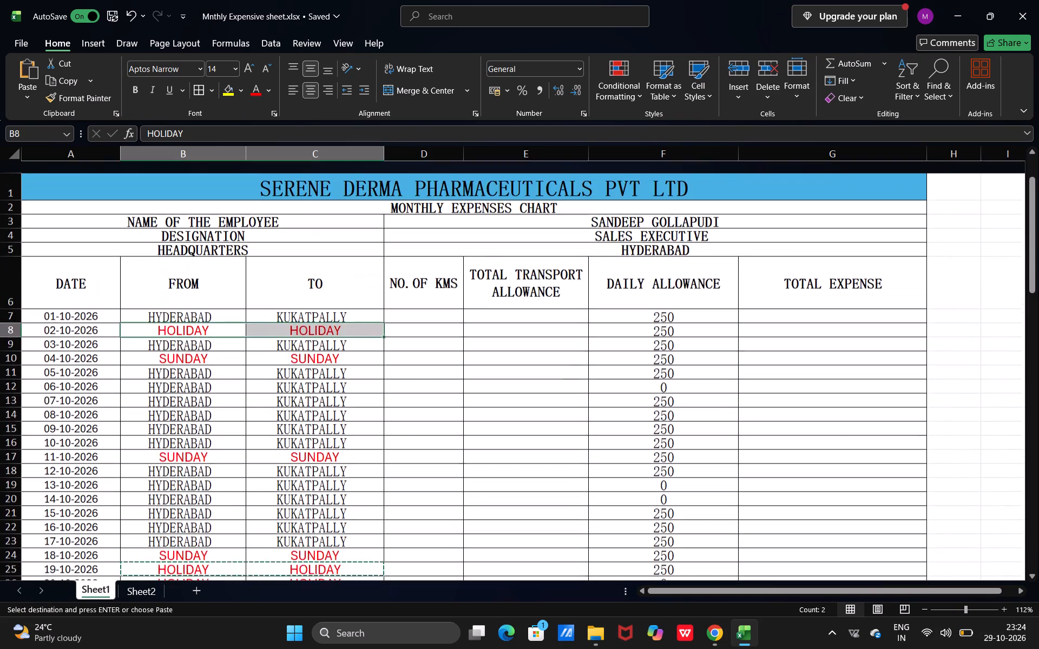
scroll(269, 360, "down", 2)
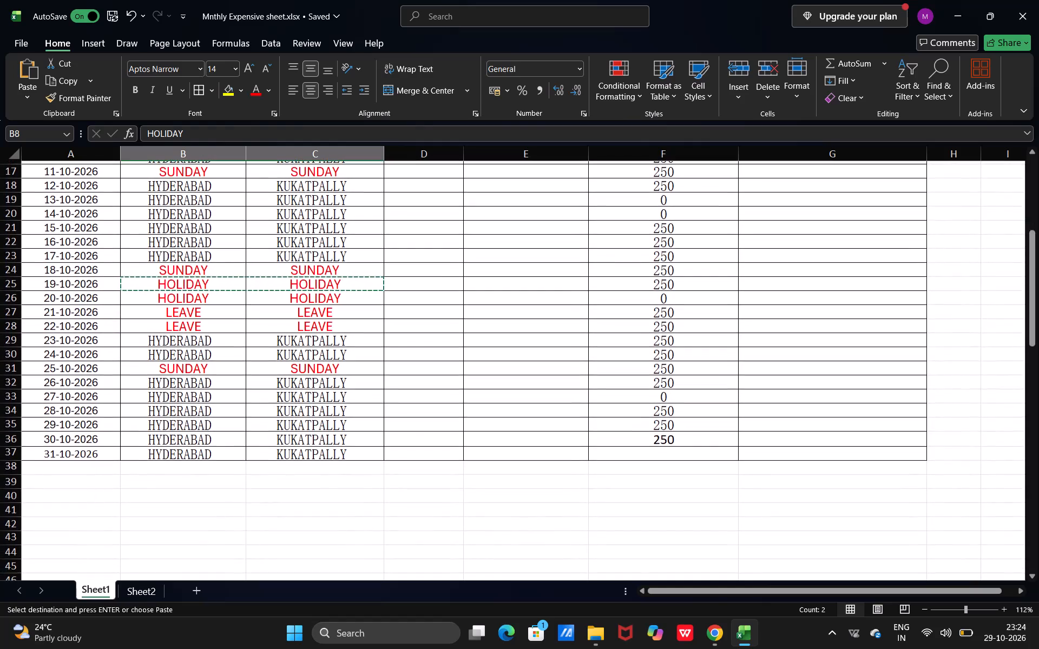
left_click(196, 289)
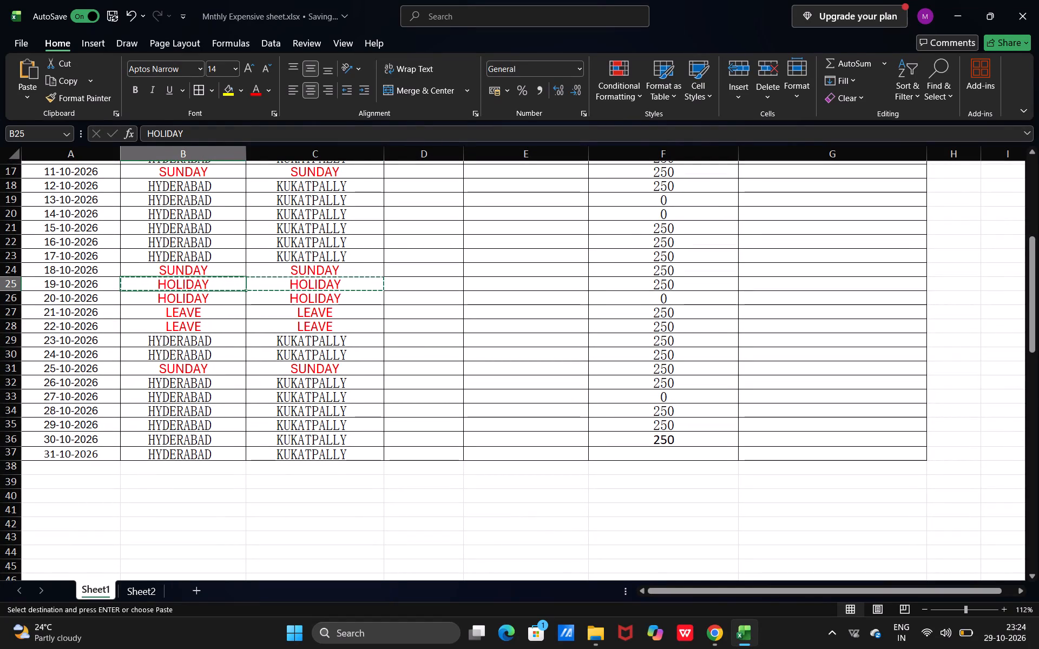
left_click(193, 364)
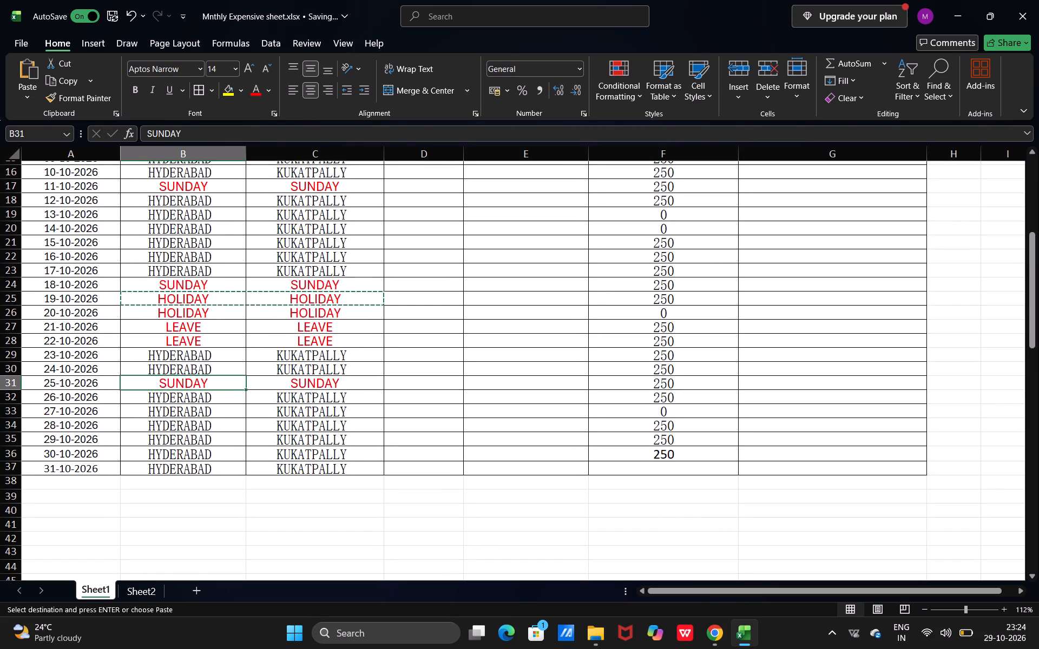
scroll(190, 393, "up", 2)
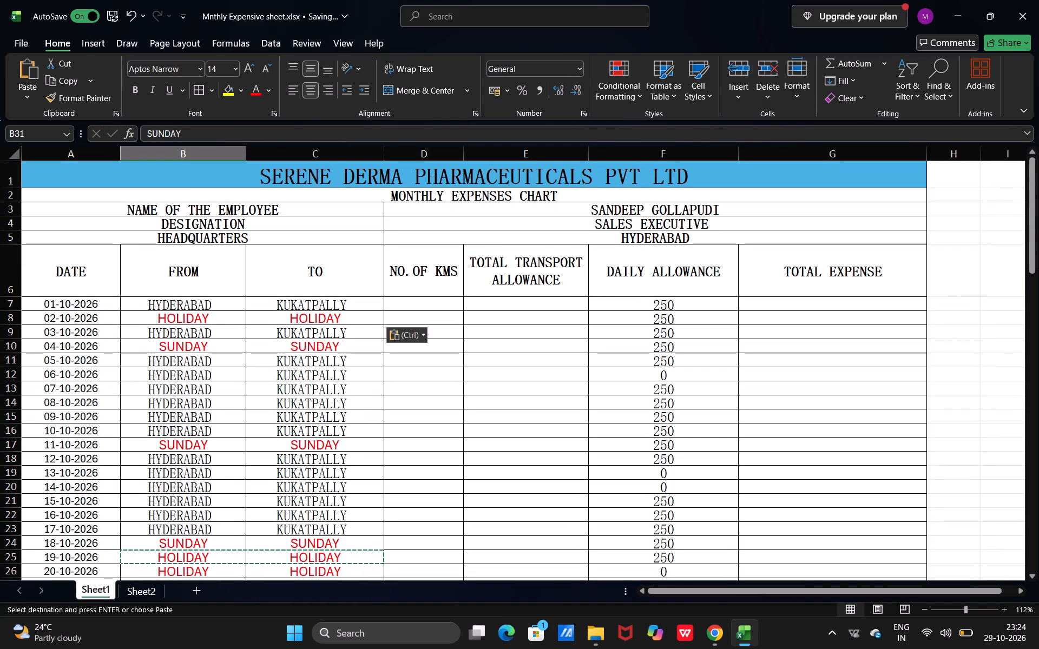
scroll(190, 393, "down", 1)
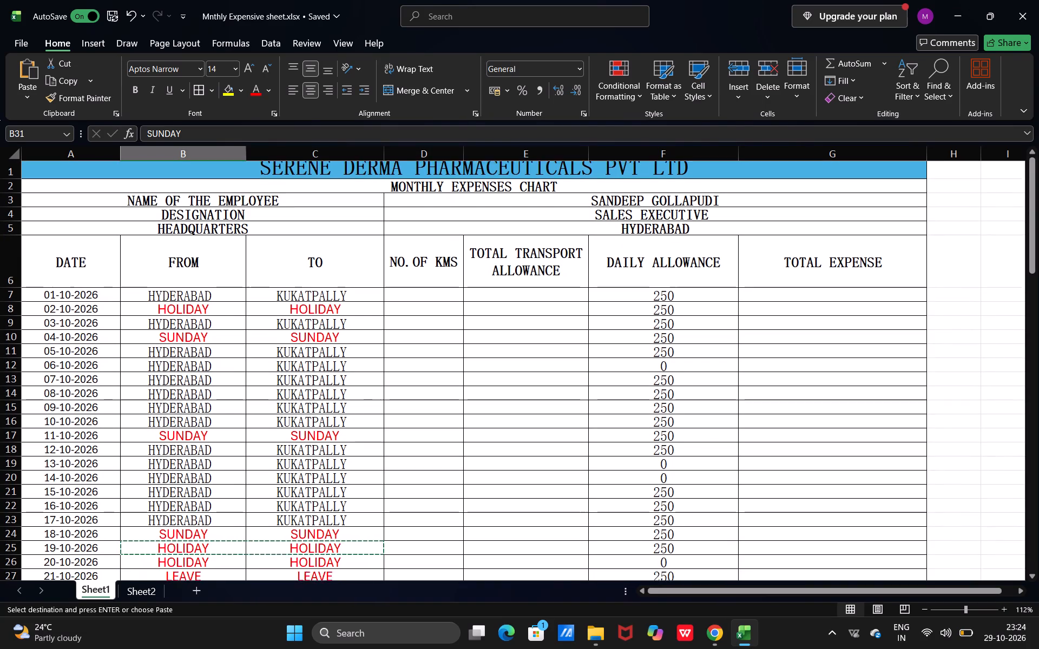
scroll(190, 393, "down", 1)
scroll(222, 465, "down", 1)
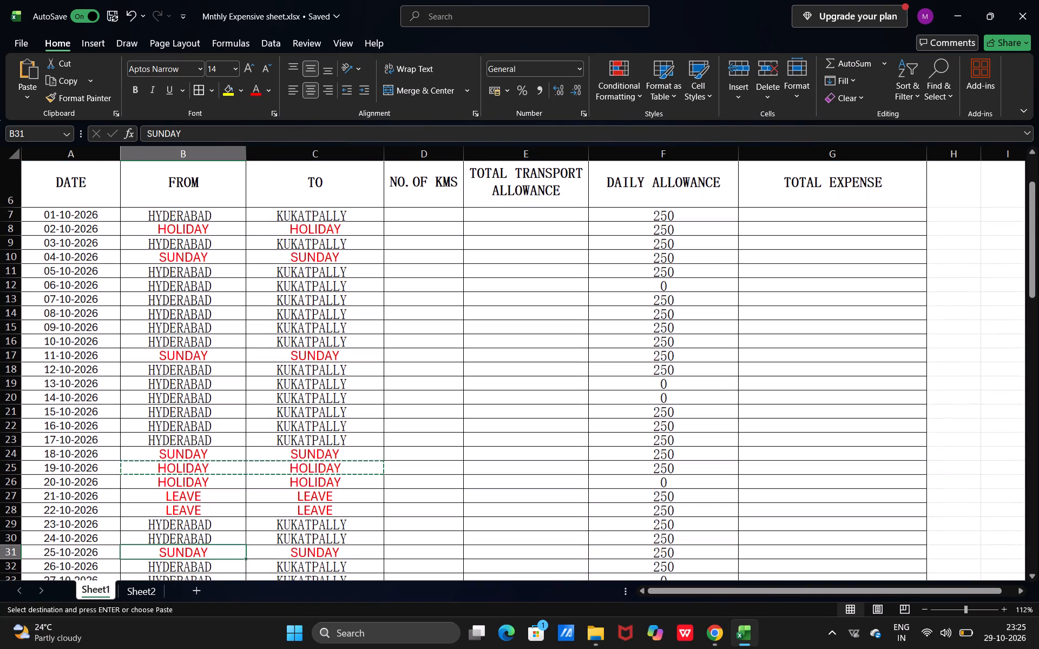
scroll(179, 504, "down", 1)
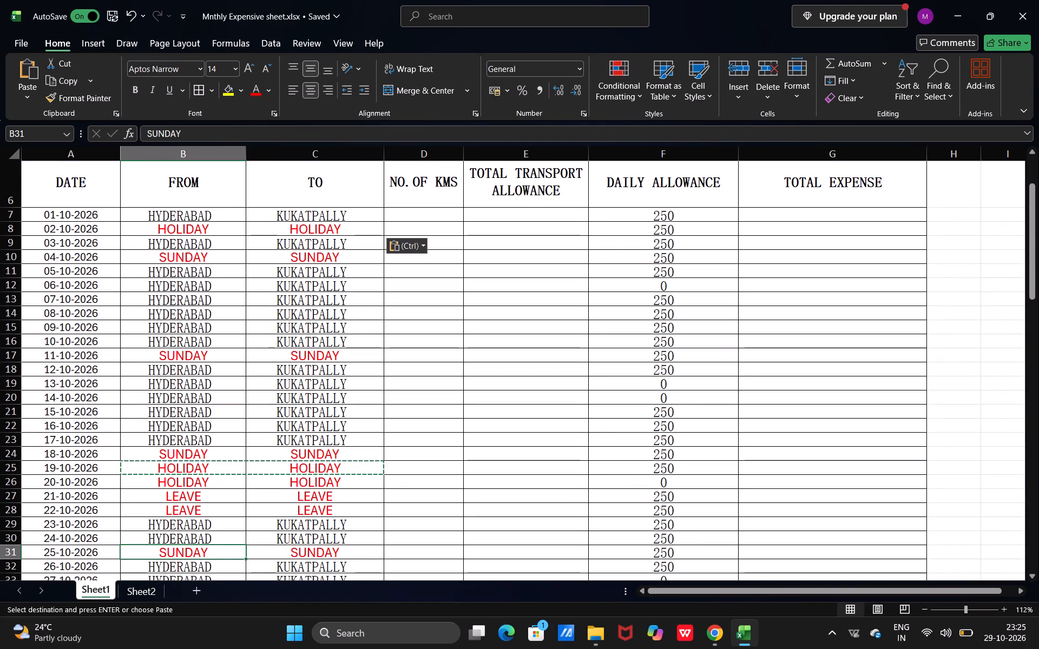
scroll(179, 504, "down", 2)
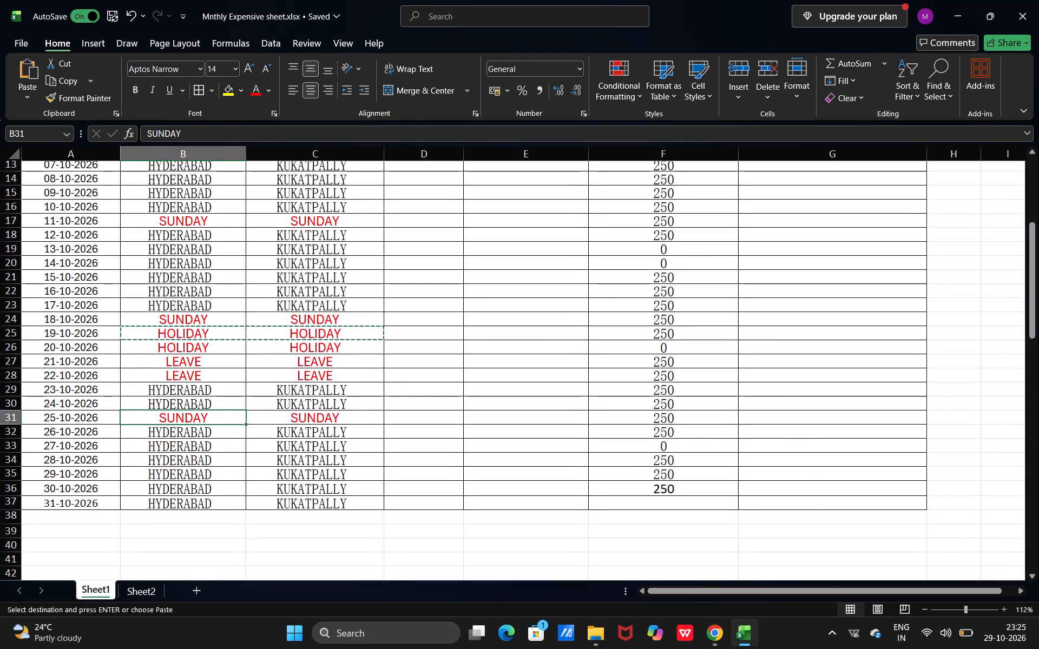
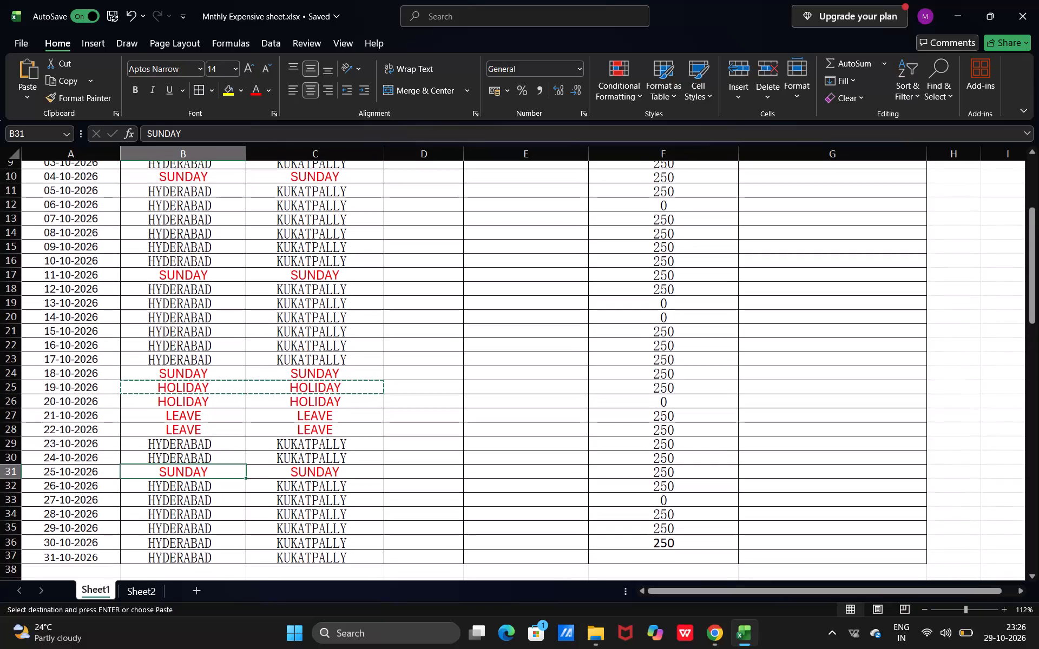
Enter 100 in the TOTAL EXPENSE column for 07-10-2026, cell G13.
scroll(340, 316, "up", 1)
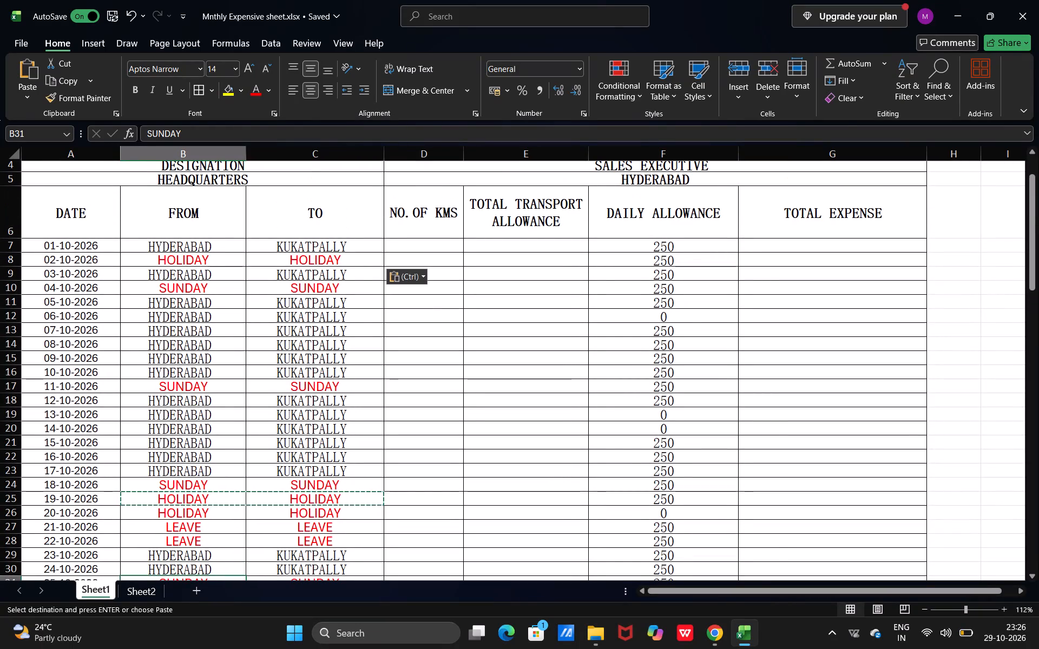
left_click(89, 329)
key("Right")
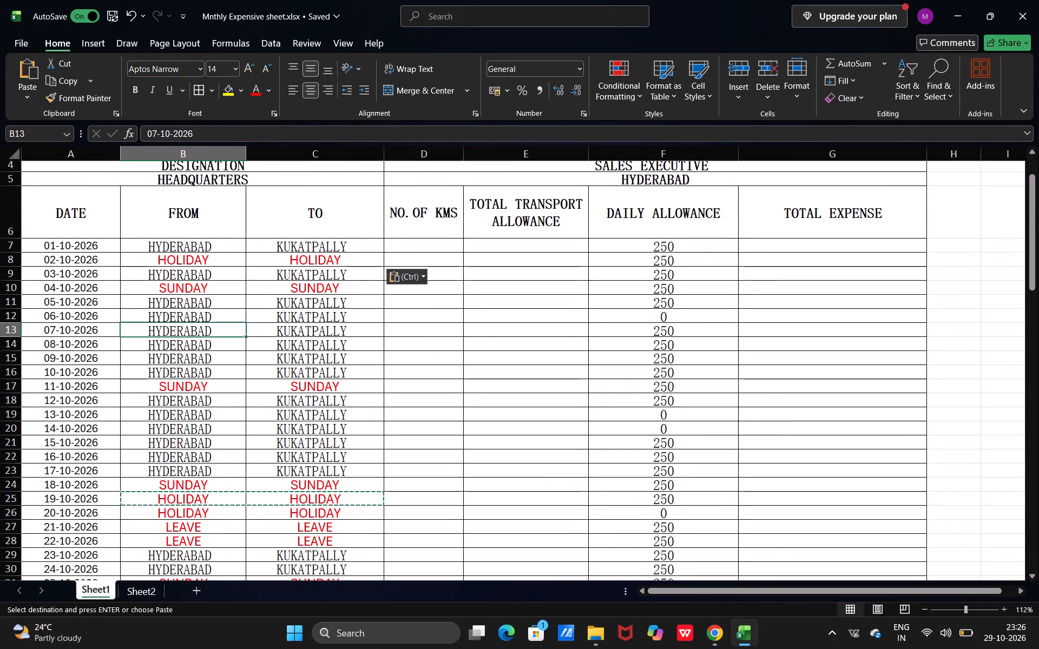
key("Right")
key("Right")
key("Right")
key("Right")
key("Right")
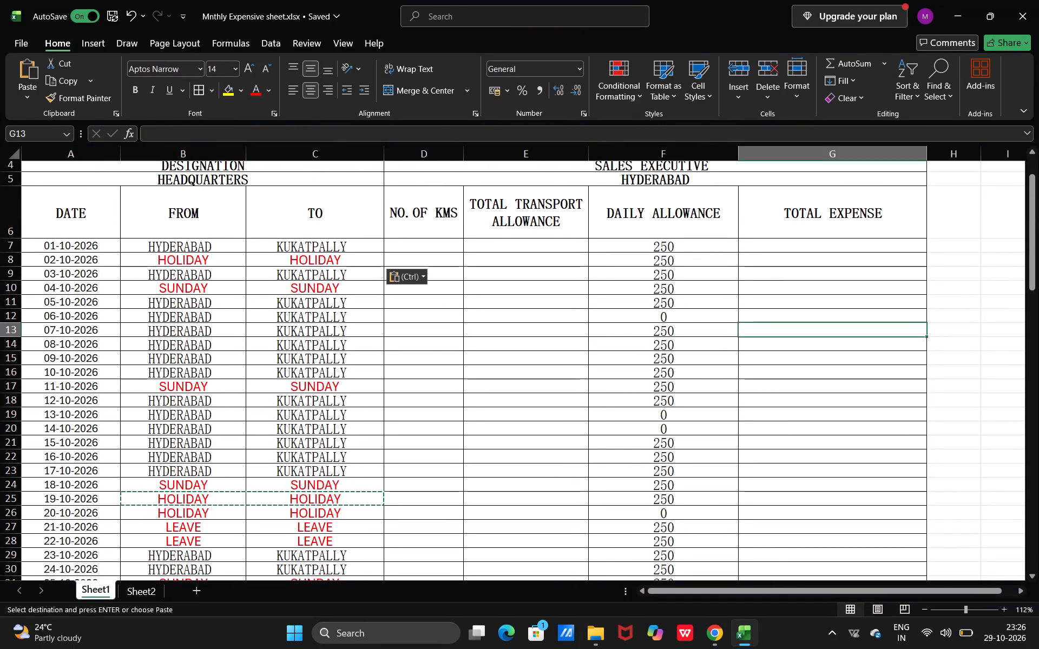
type("100")
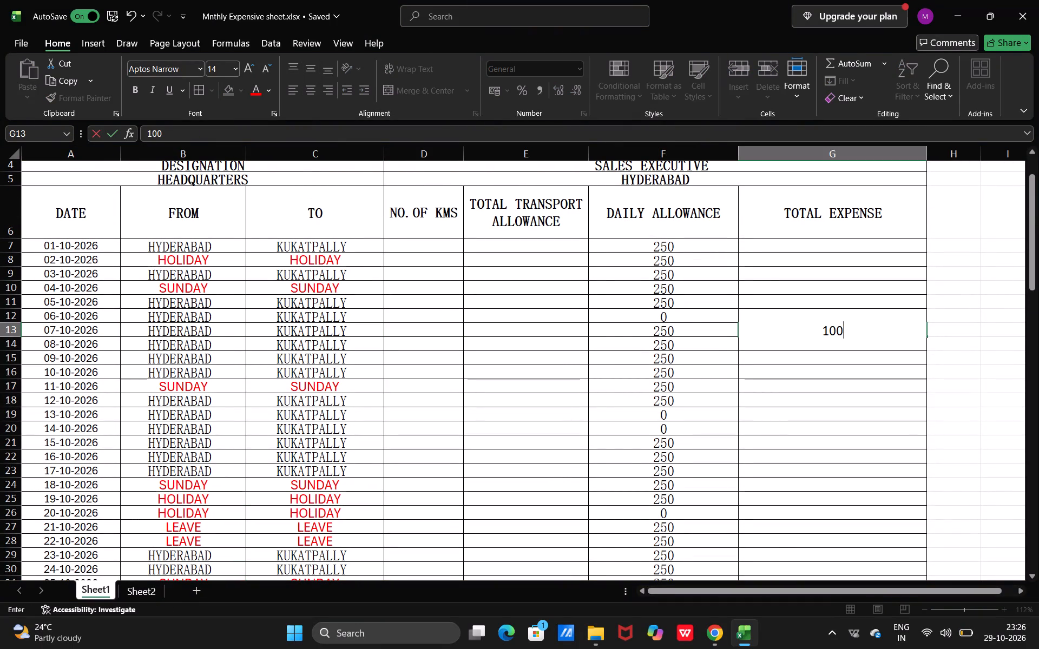
key("Return")
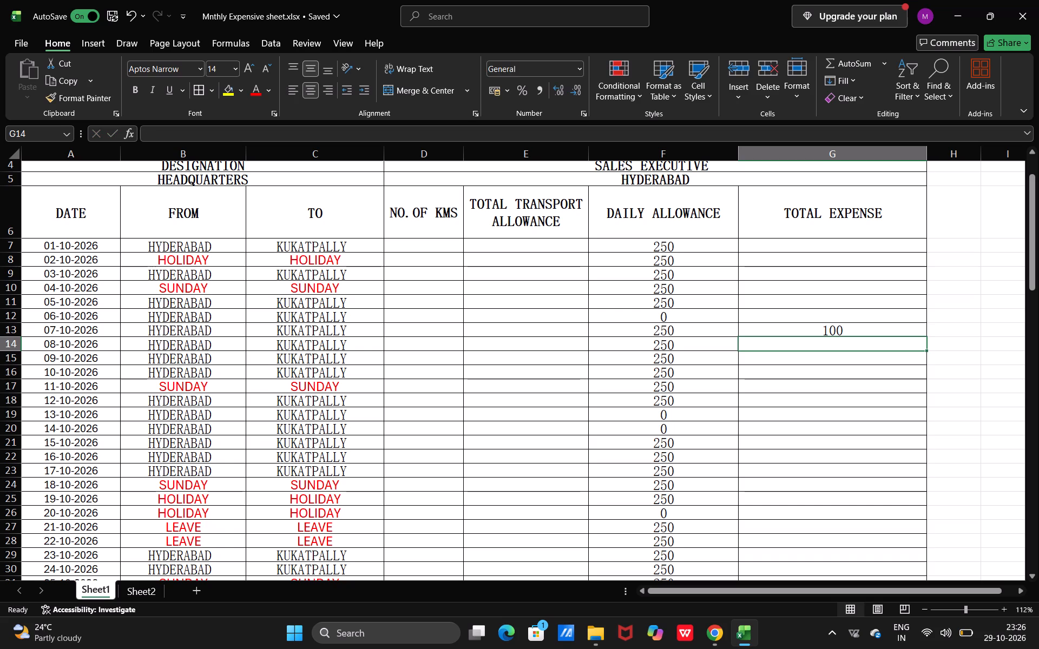
Copy the 250 daily allowance from F7 over all October dates, down to F37.
left_click(675, 248)
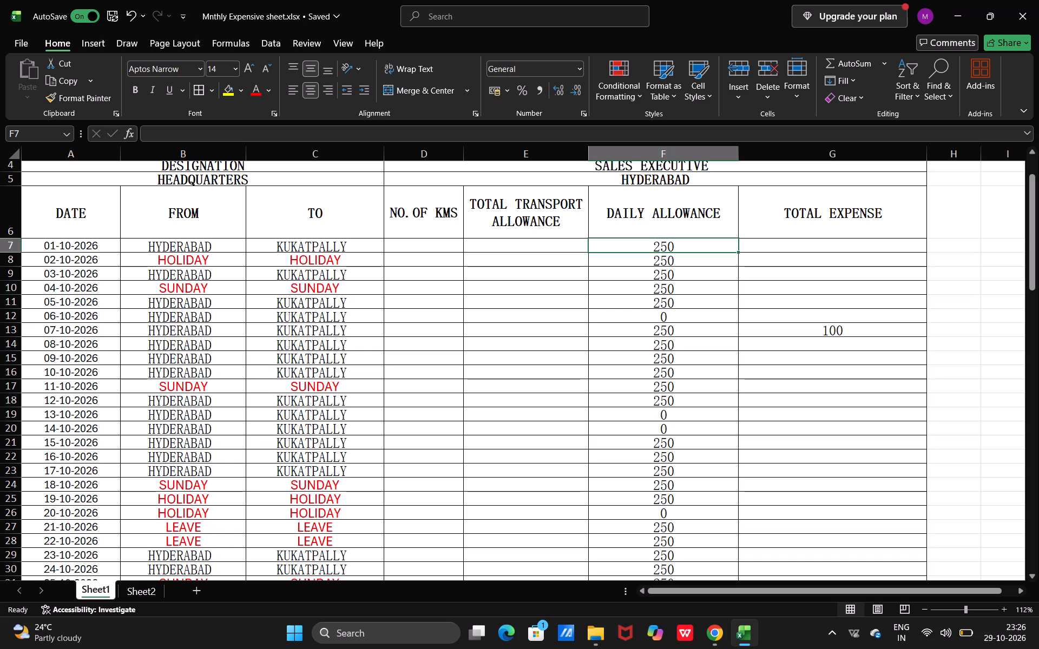
key("ctrl+c")
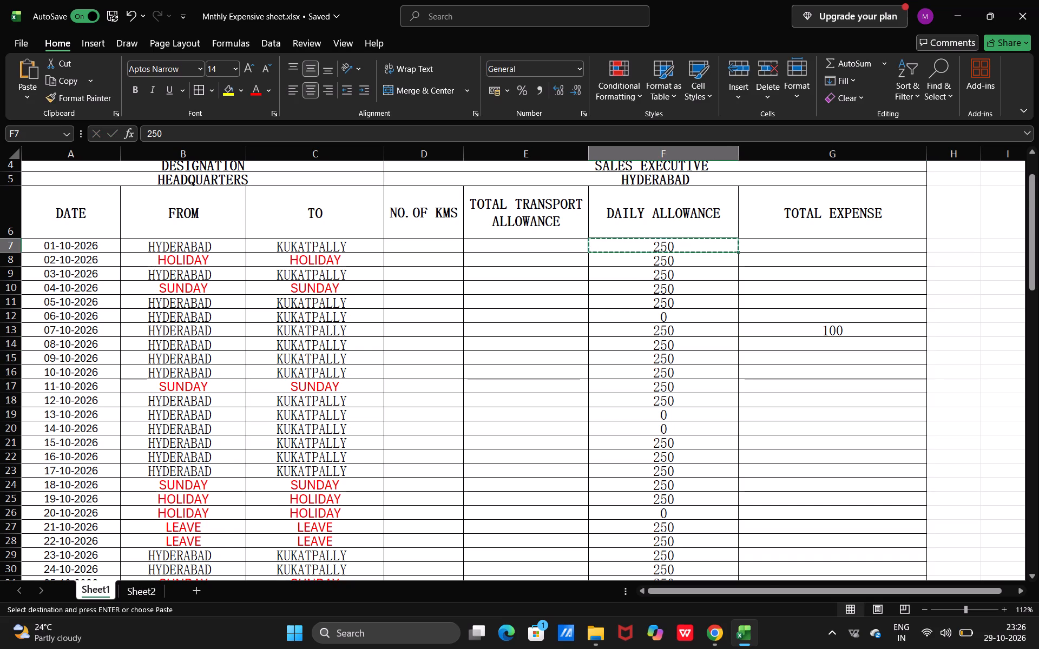
key("ctrl+shift+Down")
key("shift+Down")
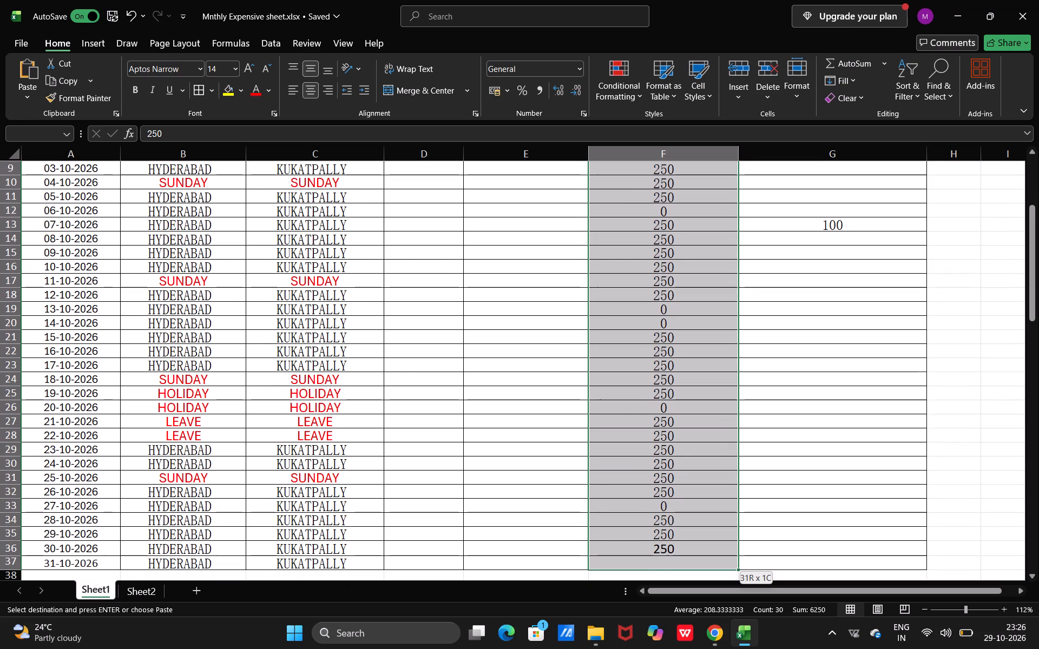
key("ctrl+v")
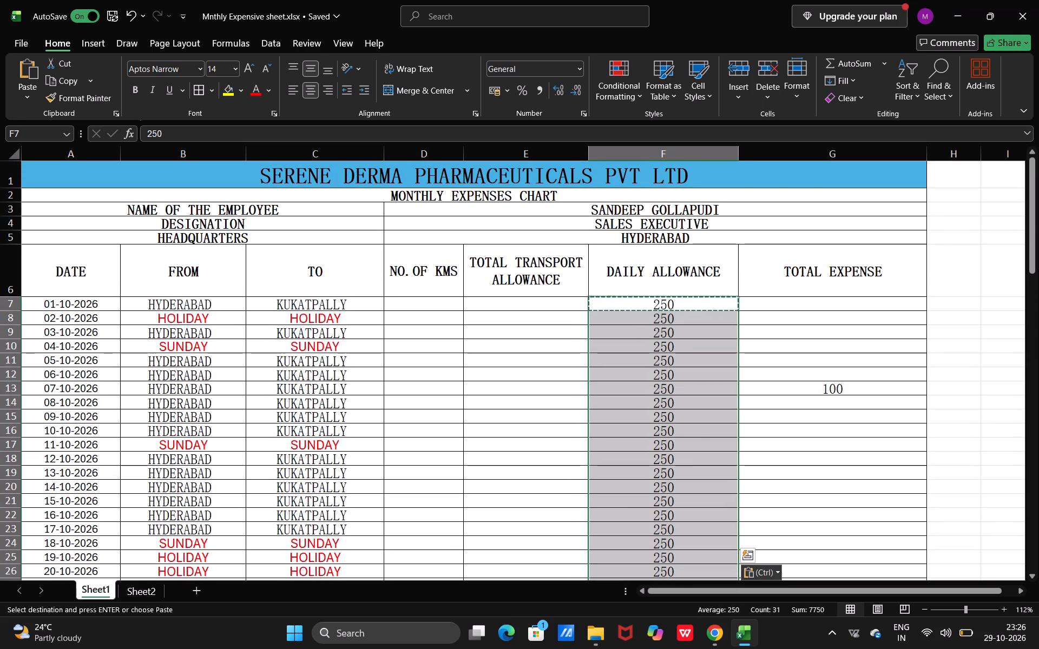
Set the DAILY ALLOWANCE to 0 for the 02-10-2026 holiday and the 04-10-2026 Sunday, cells F8 and F10.
left_click(318, 322)
key("Right")
key("Right")
key("Right")
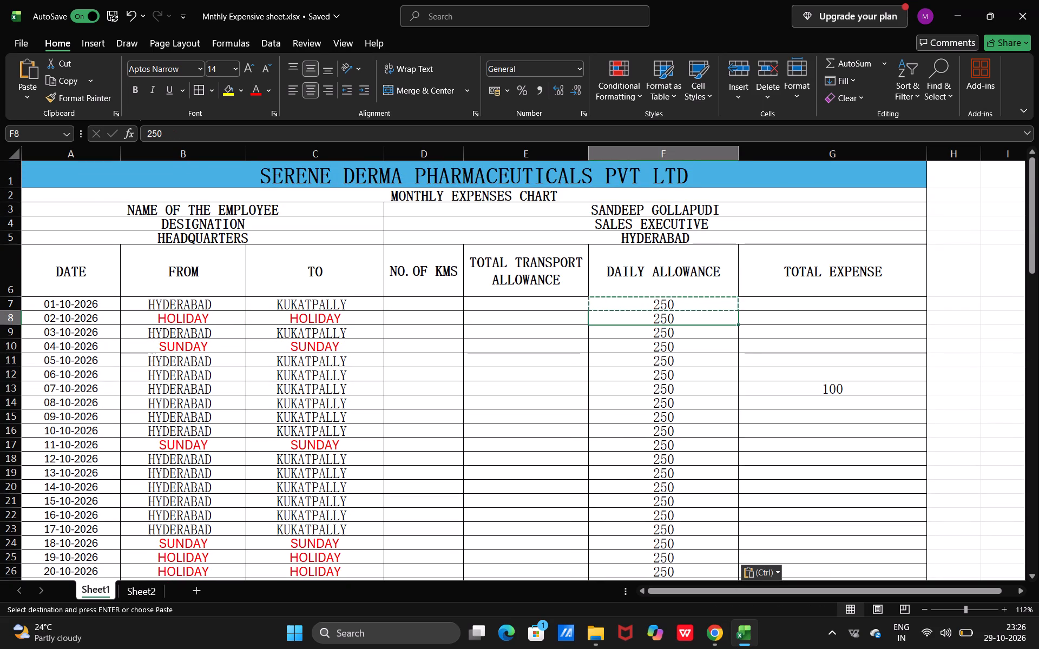
key("0")
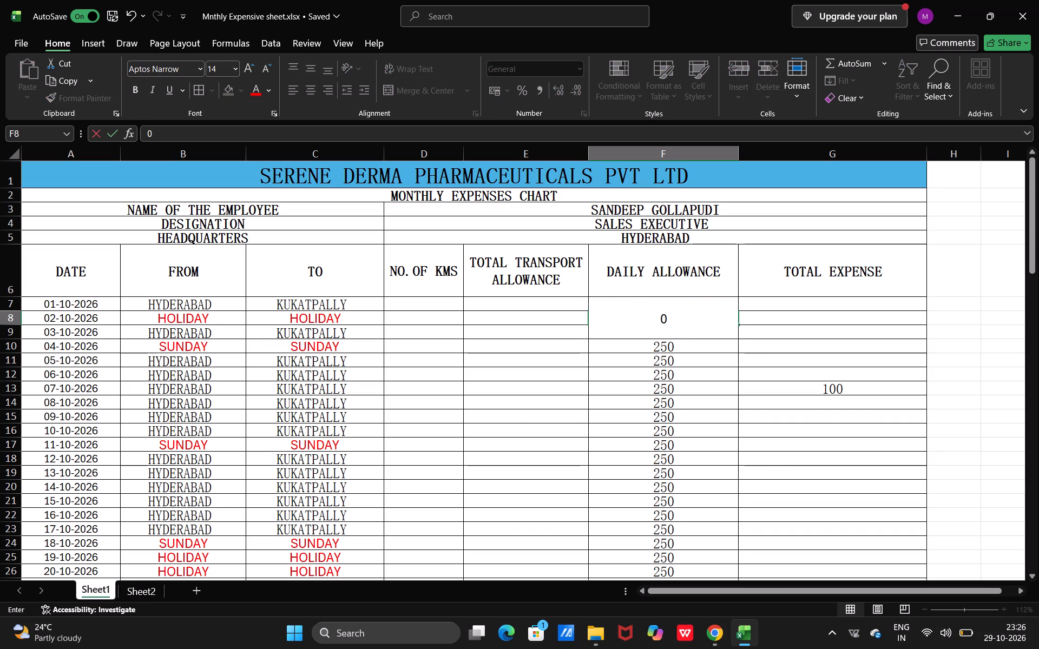
key("Return")
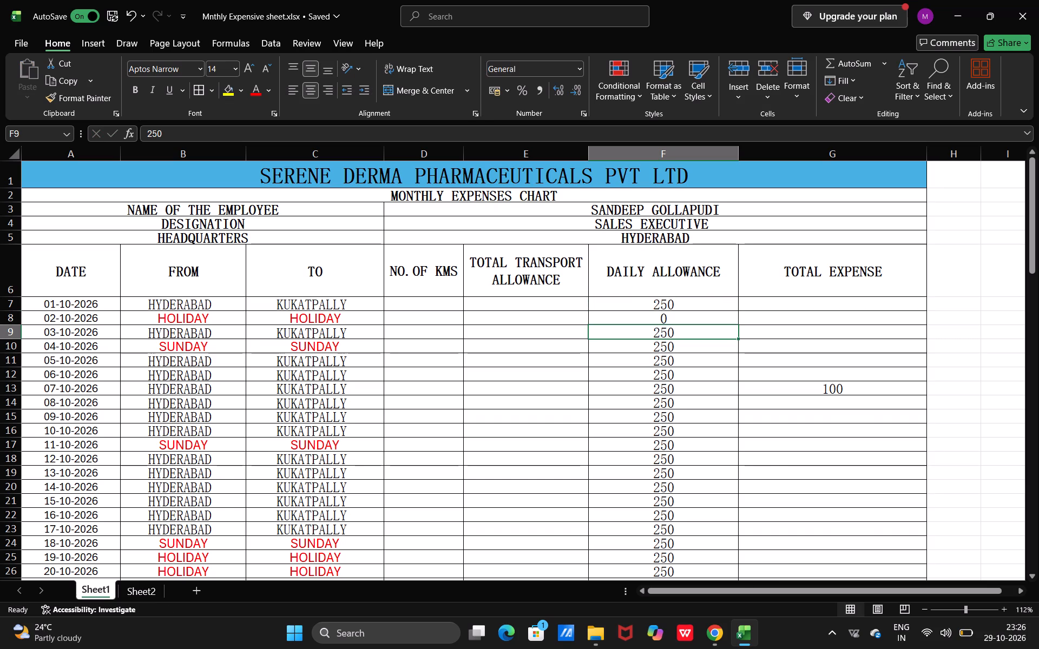
key("Down")
key("0")
key("Return")
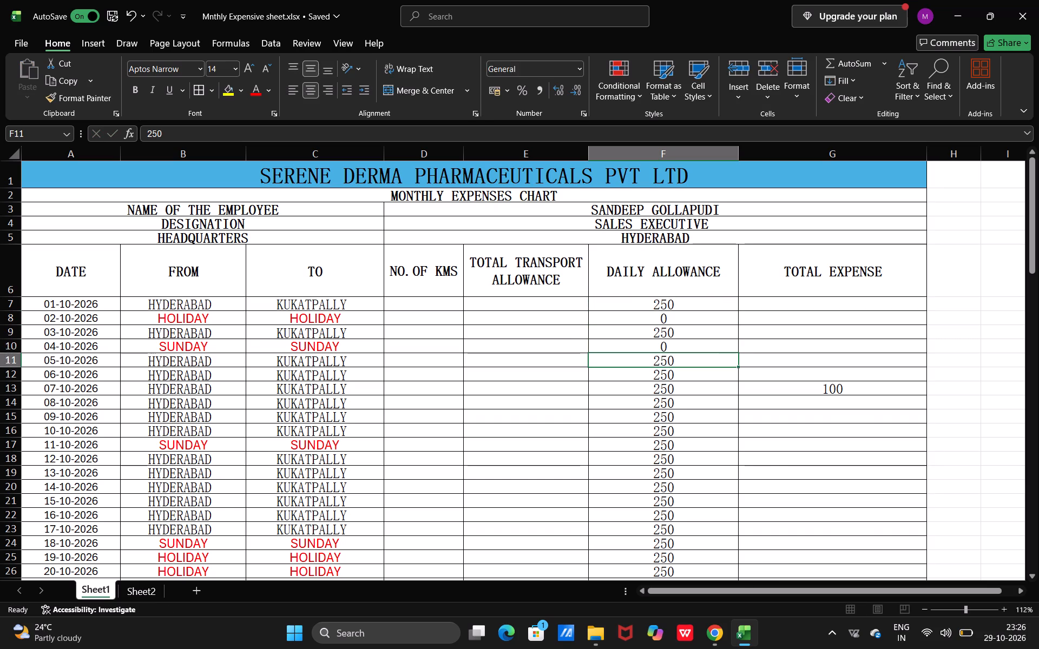
key("0")
key("Escape")
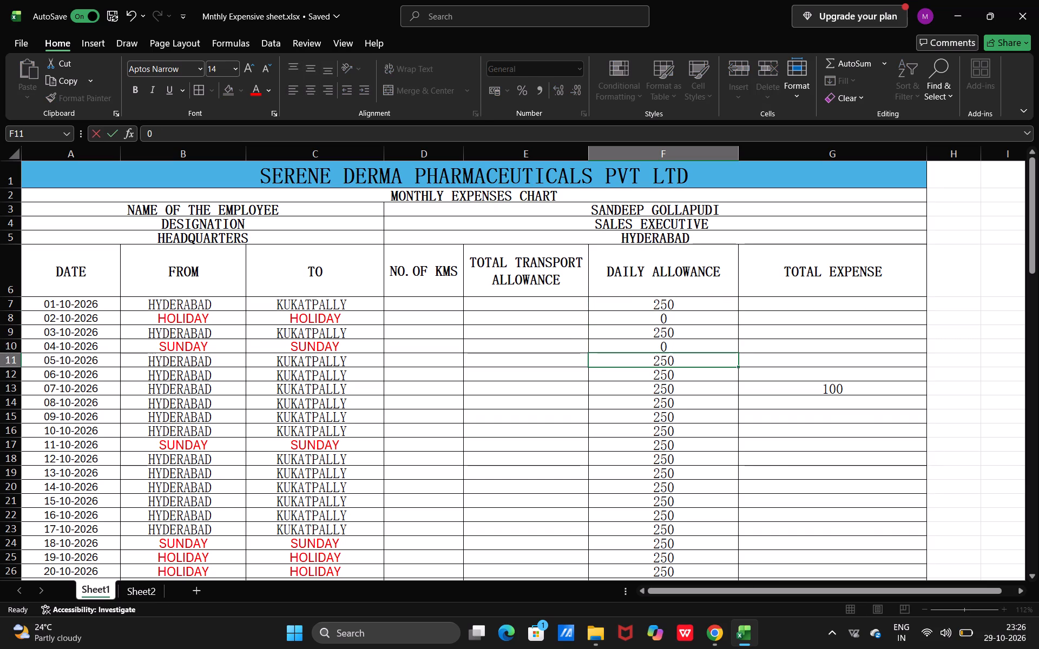
Set the DAILY ALLOWANCE to 0 for Sunday 11-10-2026, cell F17.
key("Down")
key("Down")
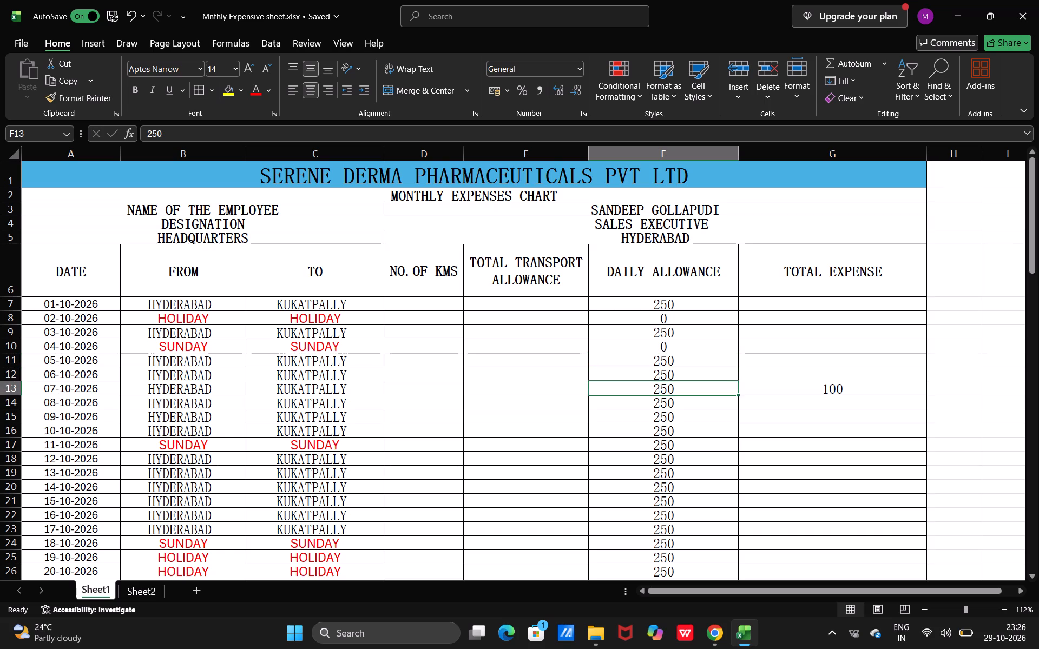
key("Down")
key("Down")
key("Down")
key("Down")
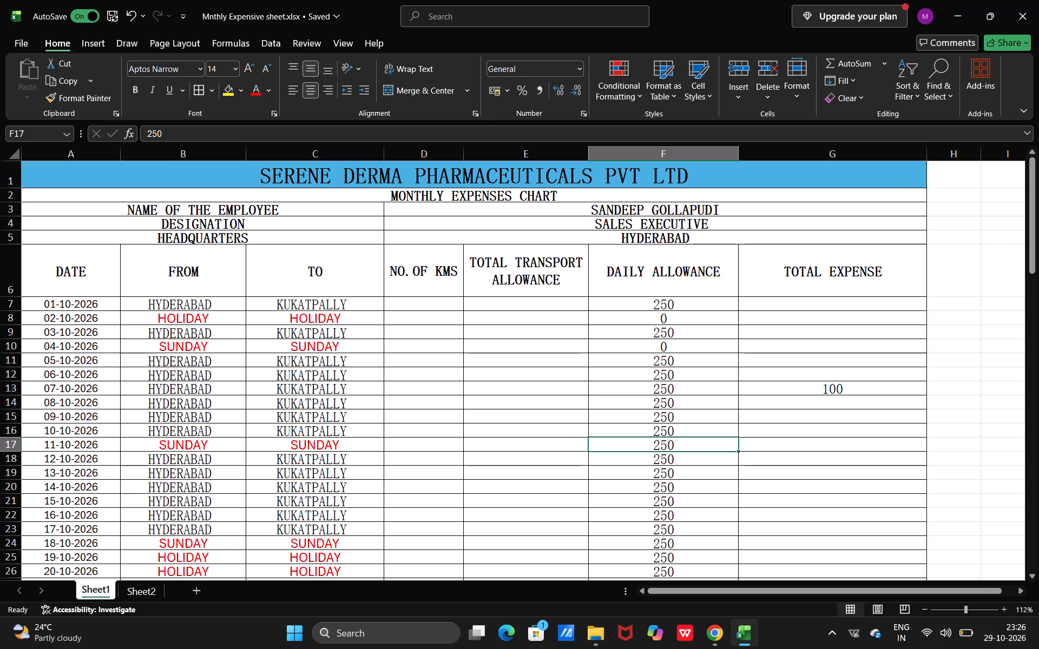
key("0")
key("Return")
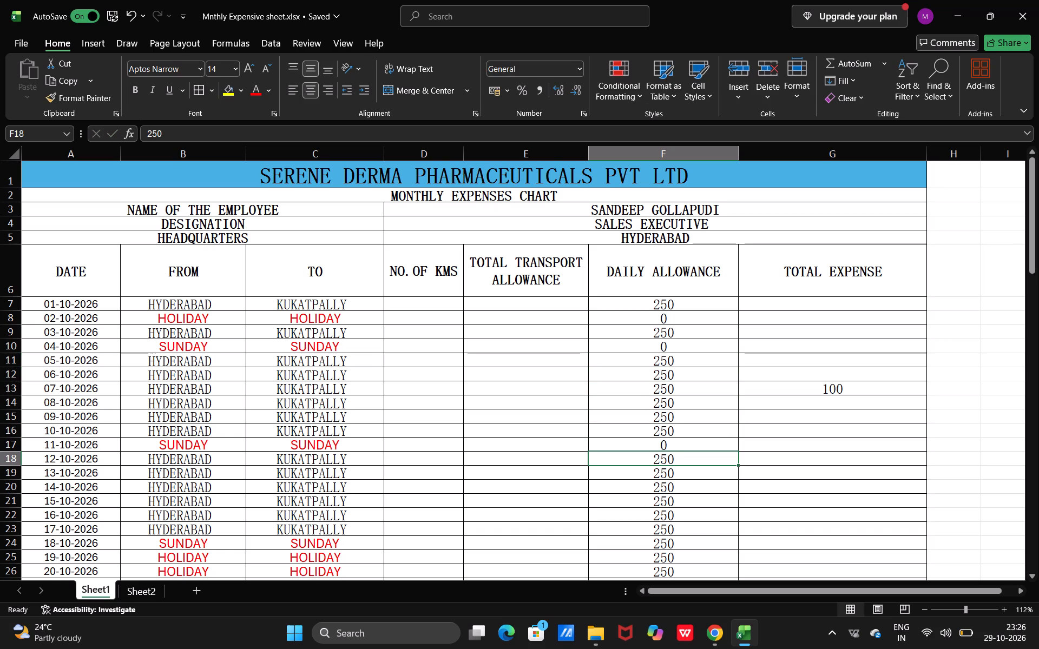
Set the DAILY ALLOWANCE to 0 for the Sunday, holiday and leave dates 18-10-2026 through 22-10-2026, cells F24:F28.
key("Down")
key("Down")
key("Down")
key("Down")
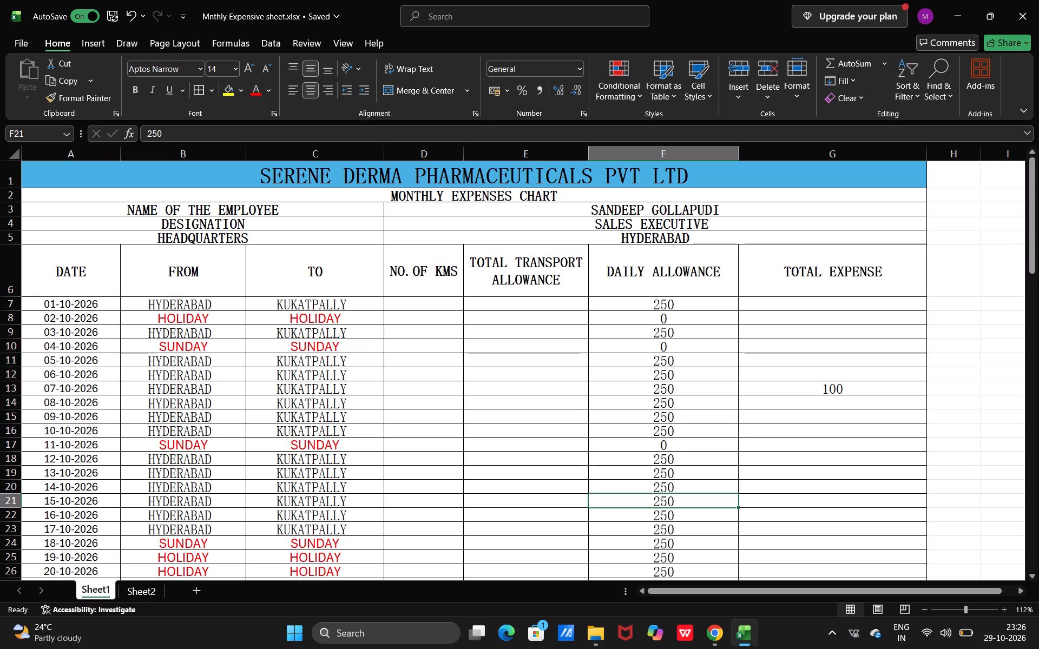
key("Down")
key("Down")
key("0")
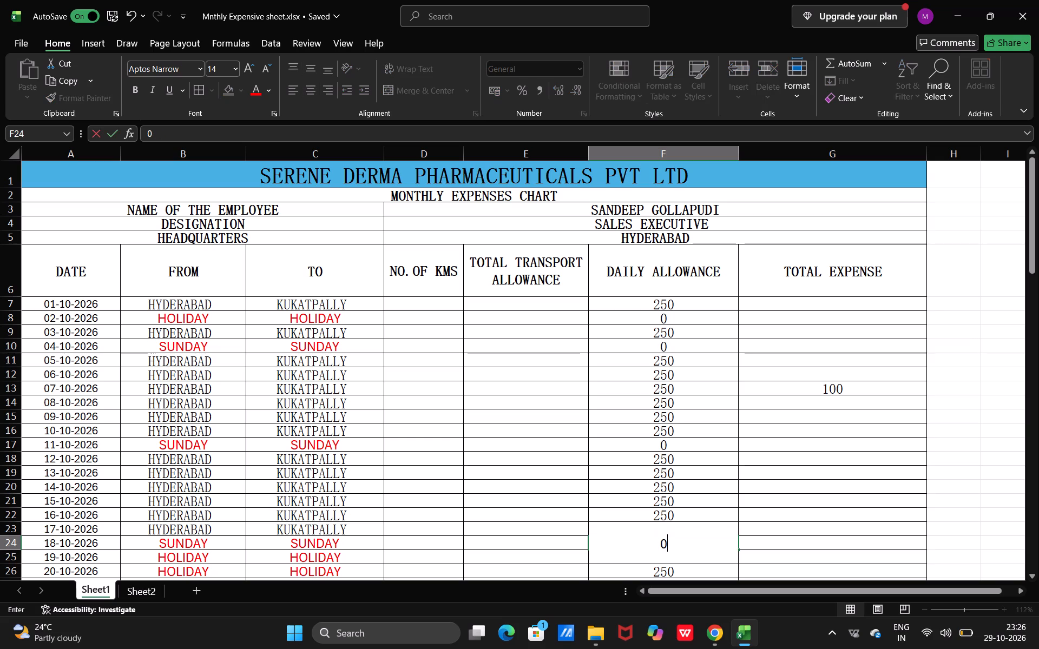
key("Down")
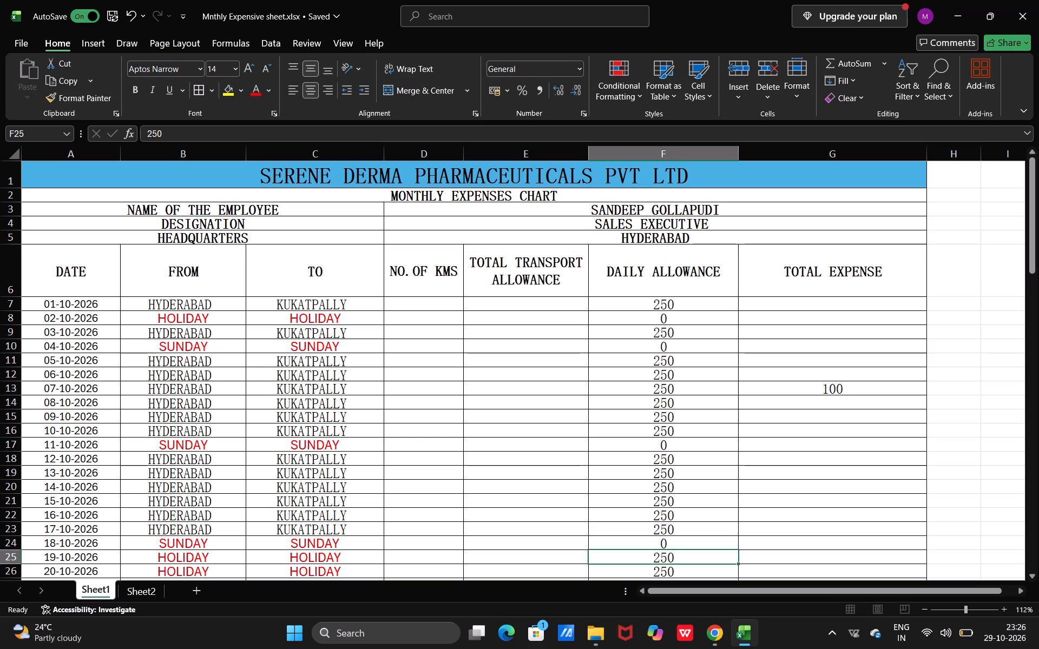
key("0")
key("Down")
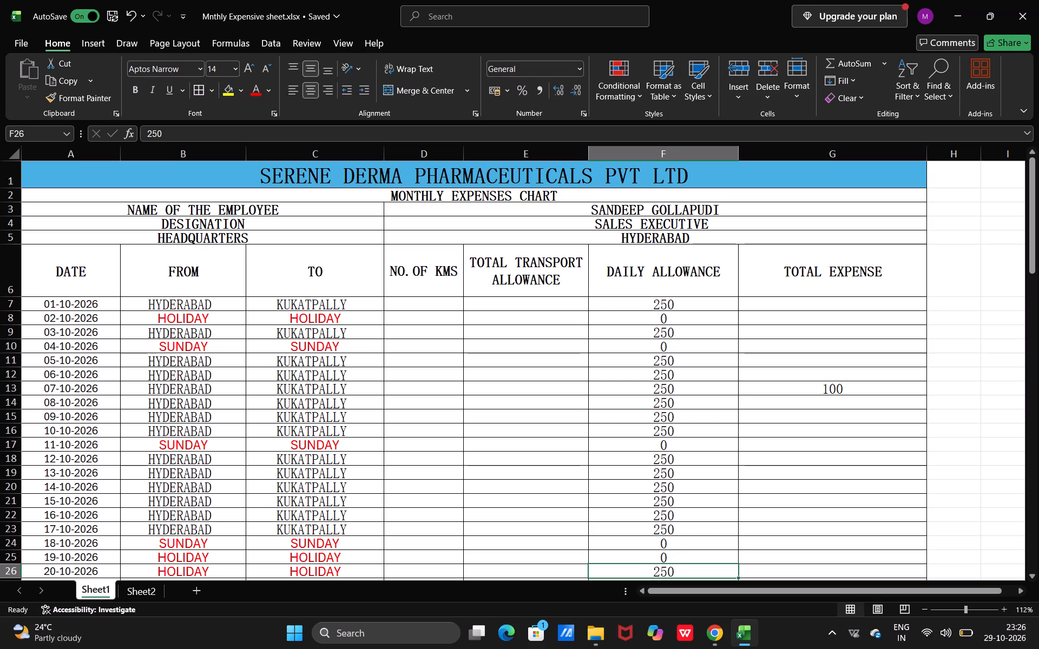
key("0")
key("Down")
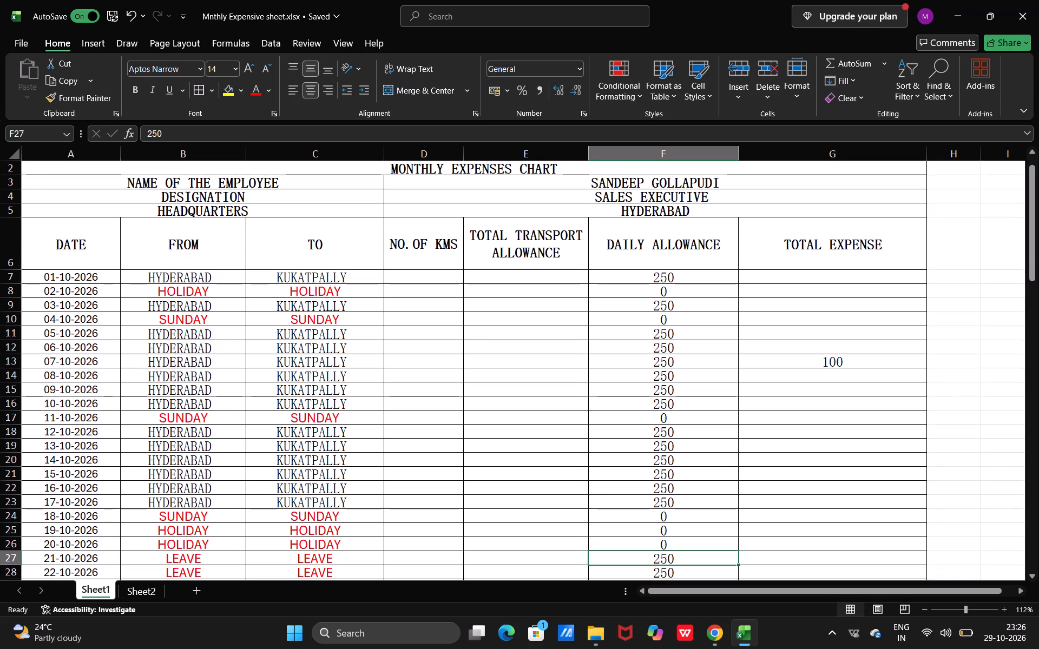
key("0")
key("Down")
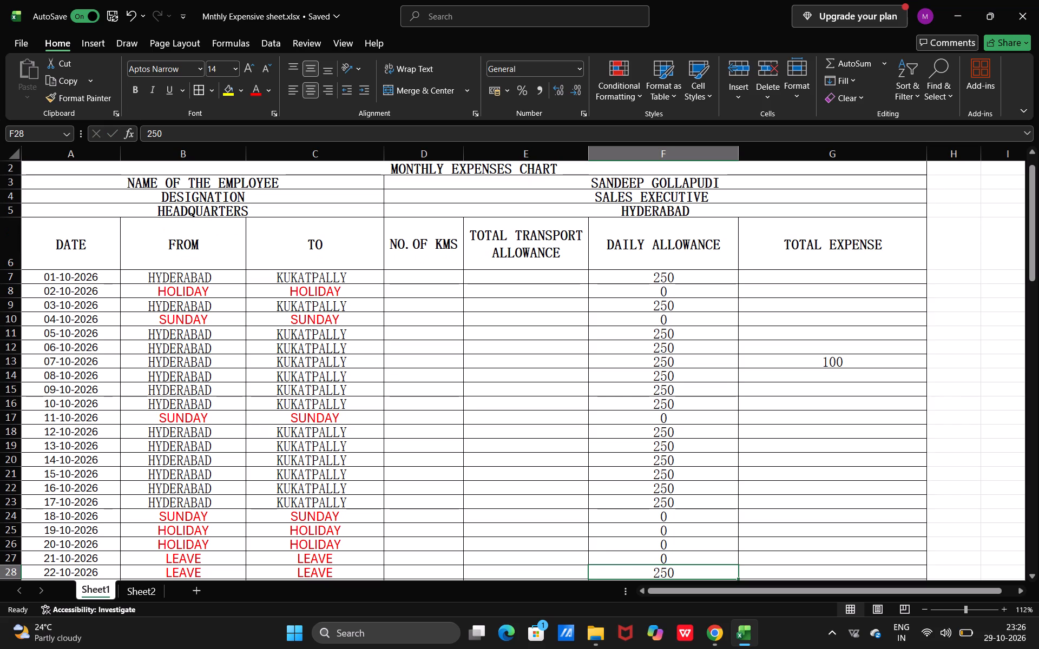
key("0")
key("Down")
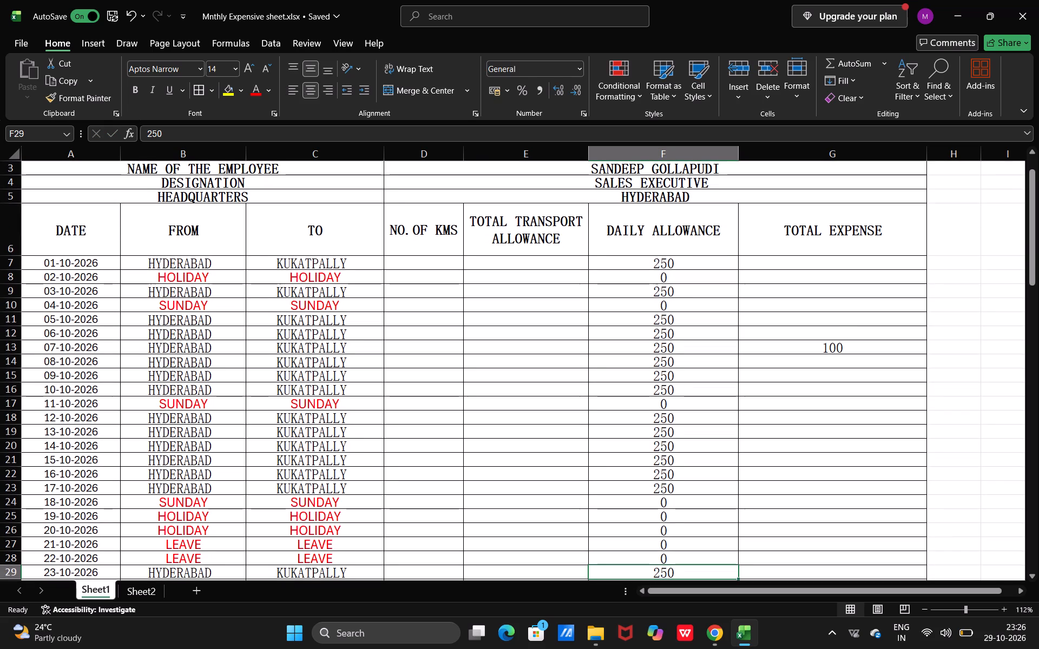
Set the DAILY ALLOWANCE to 0 for Sunday 25-10-2026, cell F31.
key("Down")
key("Down")
key("Down")
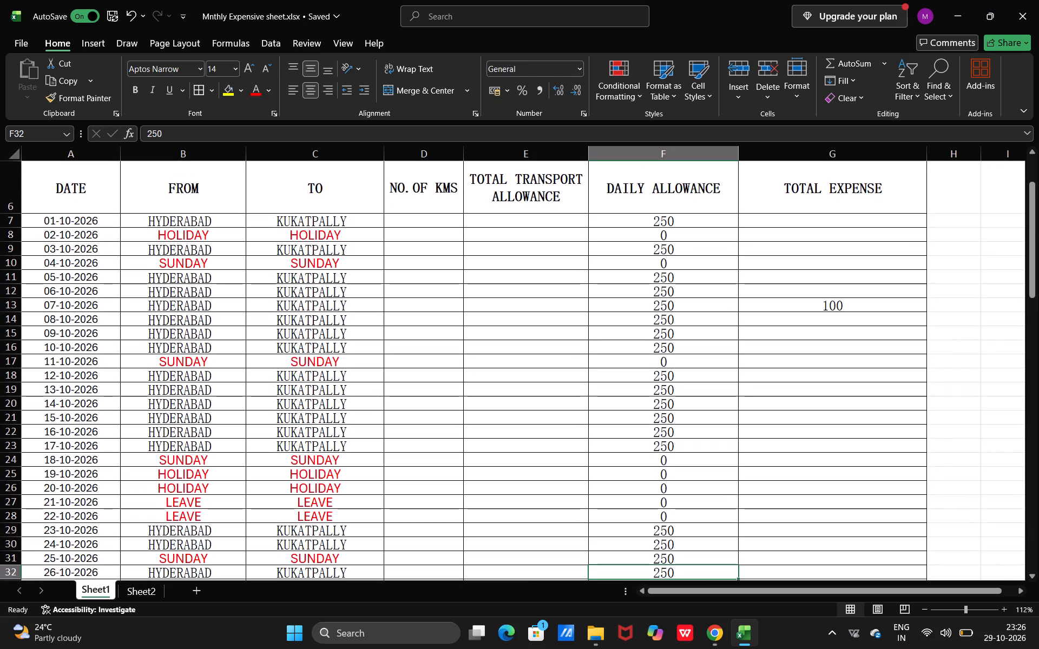
key("Up")
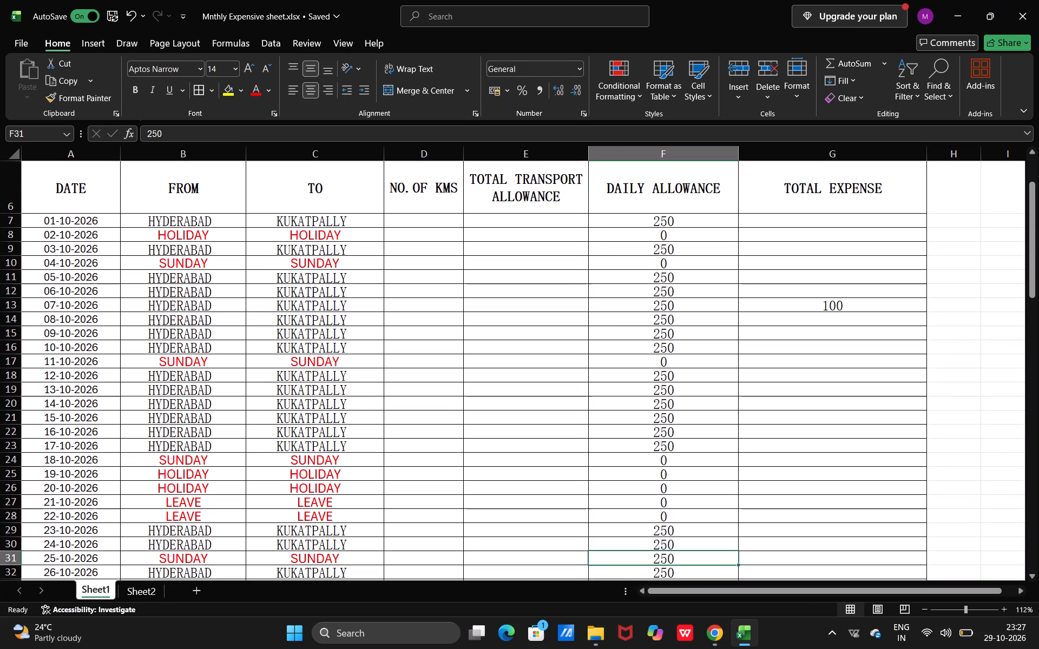
key("0")
key("Down")
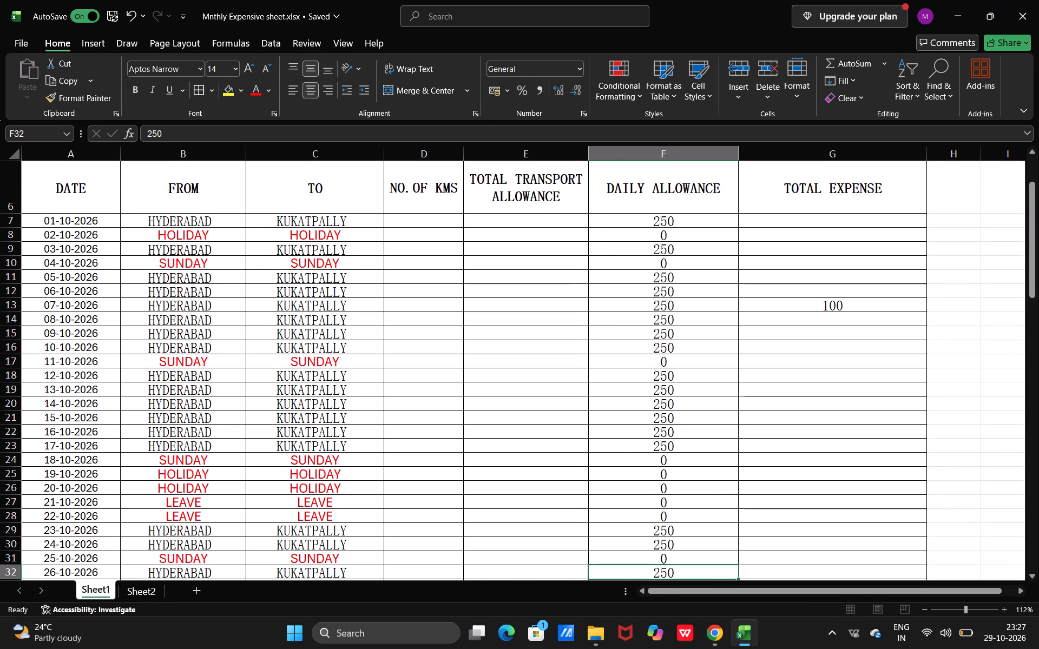
Enter the label TOTAL in A38, directly below the 31-10-2026 row.
key("Down")
key("Down")
key("Down")
key("Down")
key("Down")
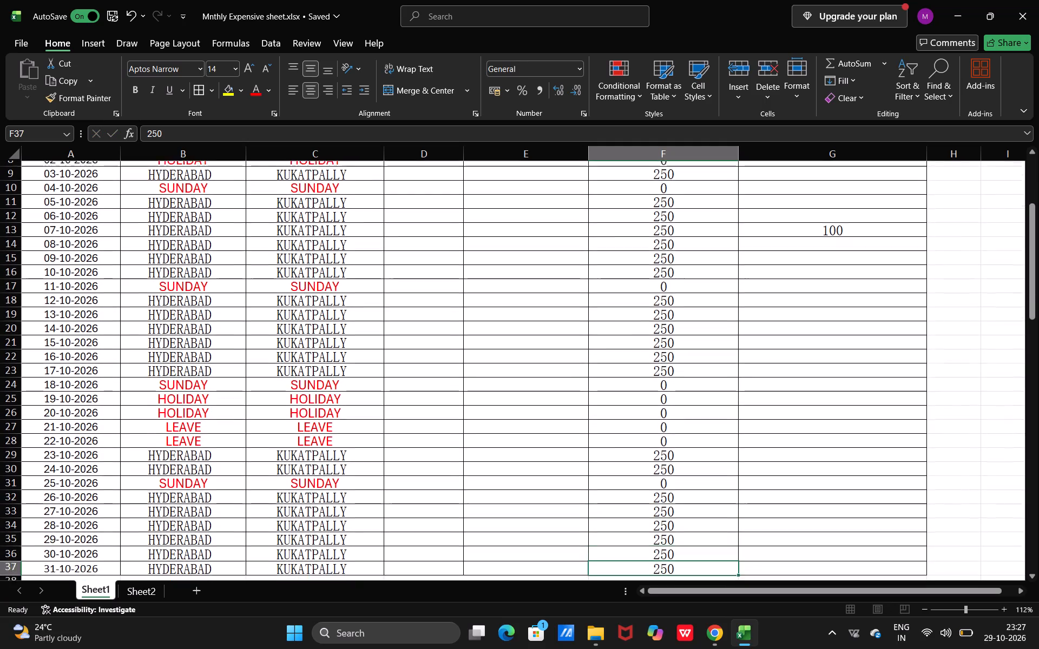
key("Down")
key("Down")
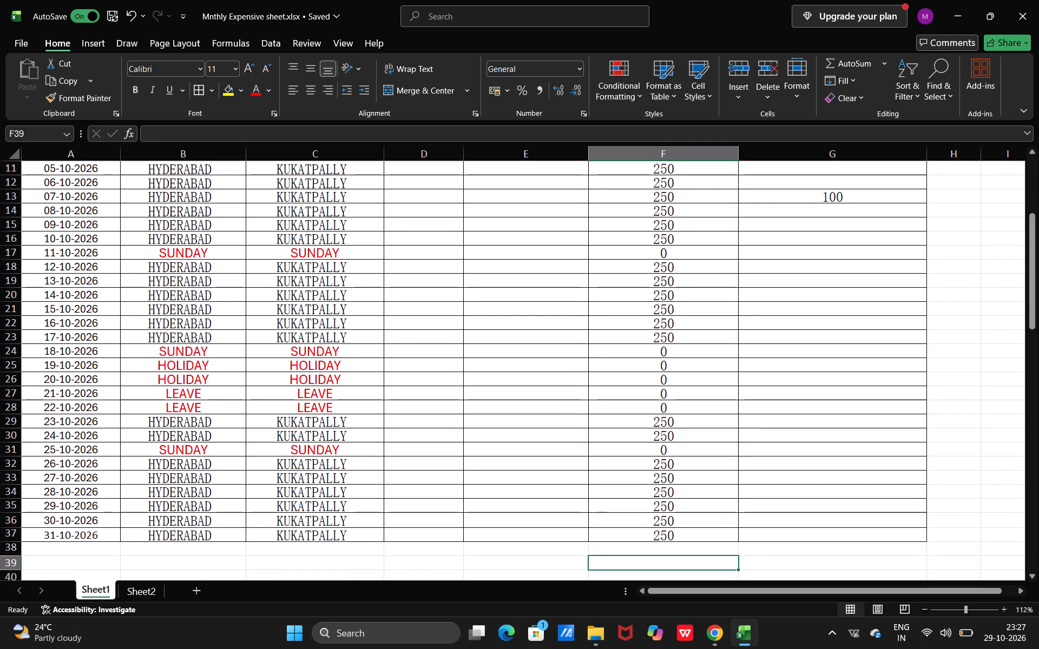
scroll(318, 322, "up", 1)
scroll(318, 322, "down", 1)
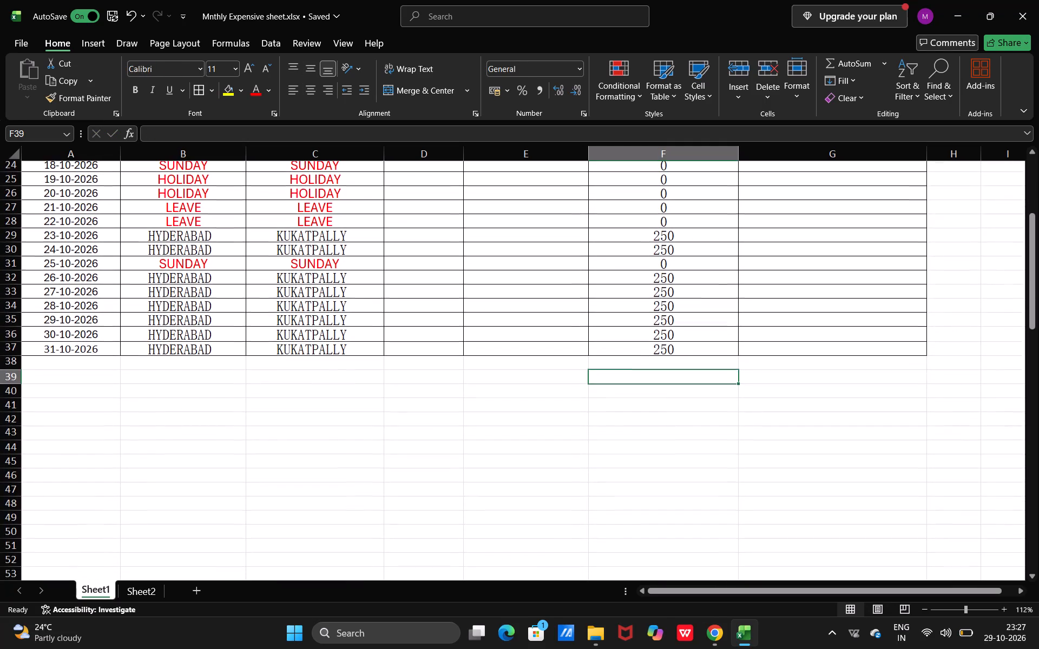
left_click(38, 367)
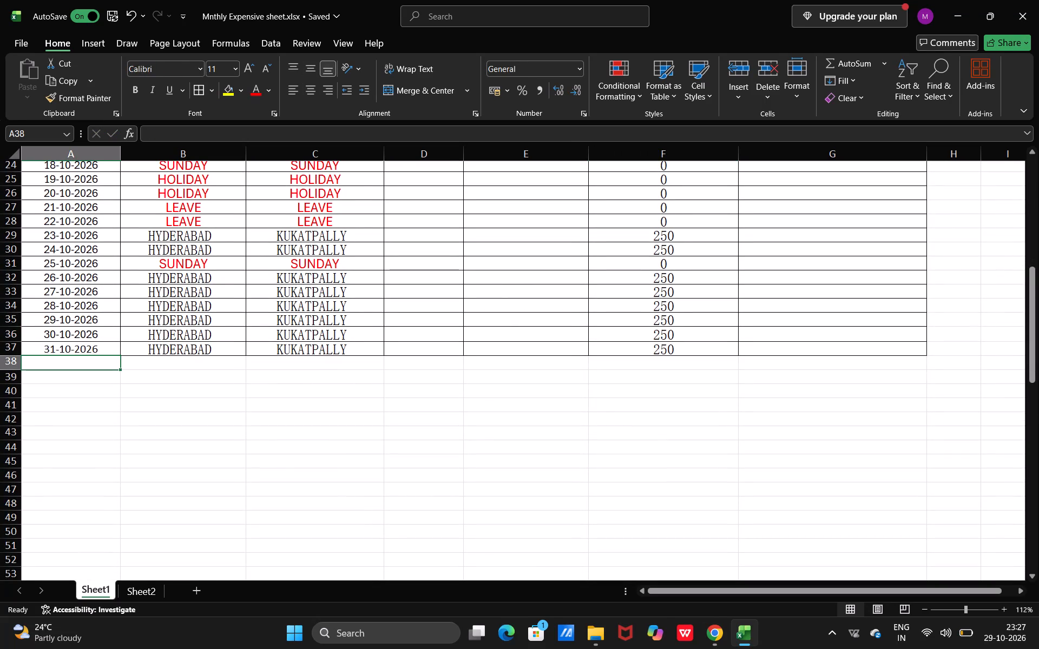
key("shift+Right")
key("shift+Right")
key("shift+Right")
key("shift+Right")
key("shift+Right")
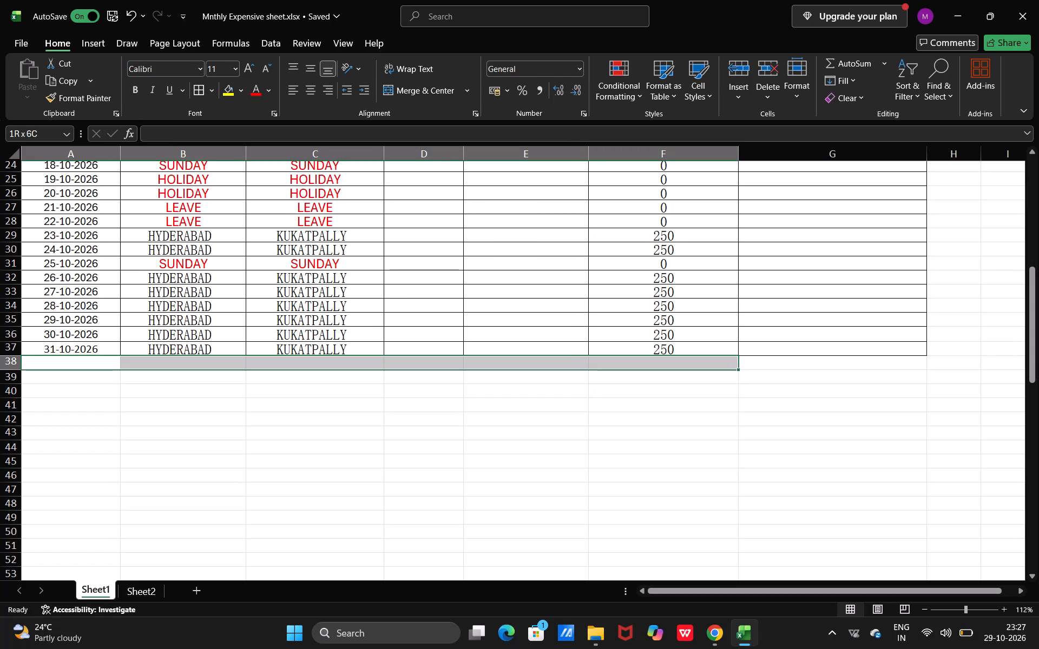
left_click(81, 360)
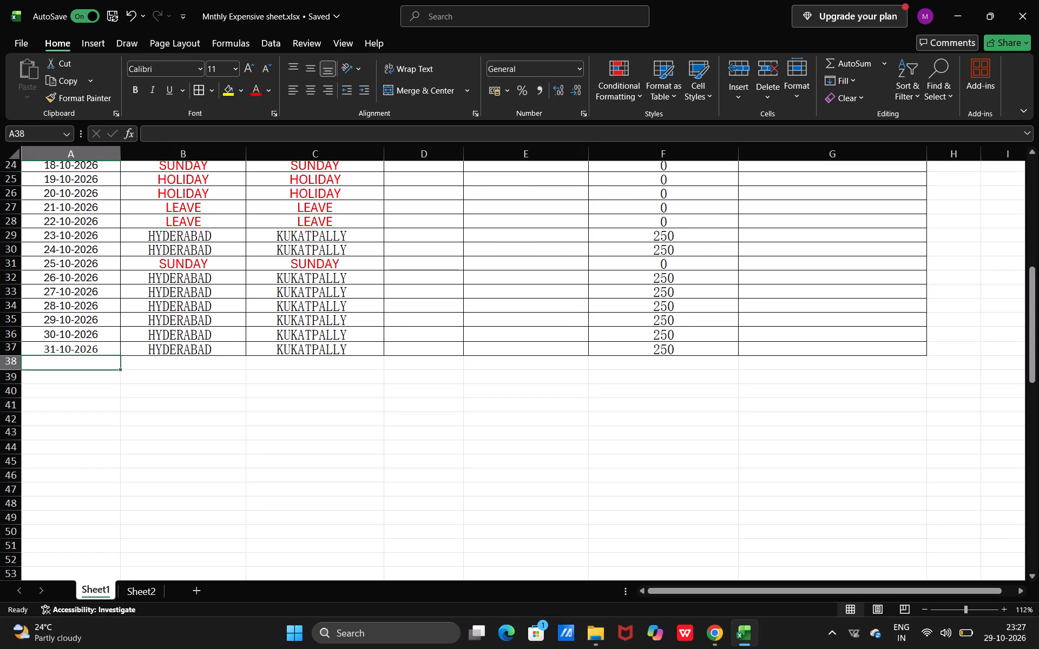
type("TOTAL")
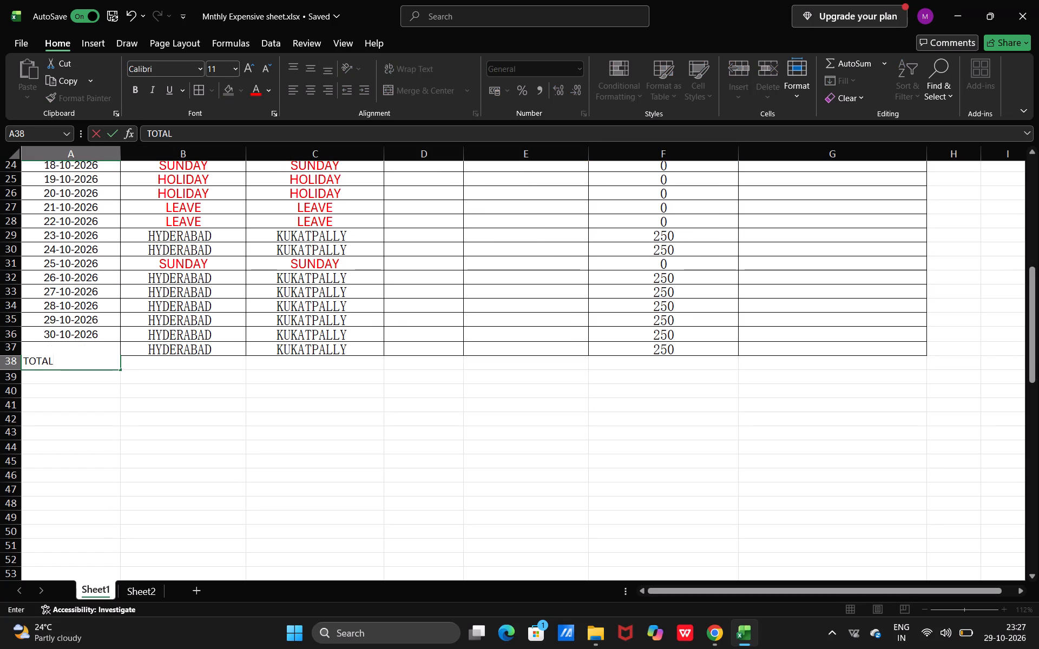
key("Return")
key("Up")
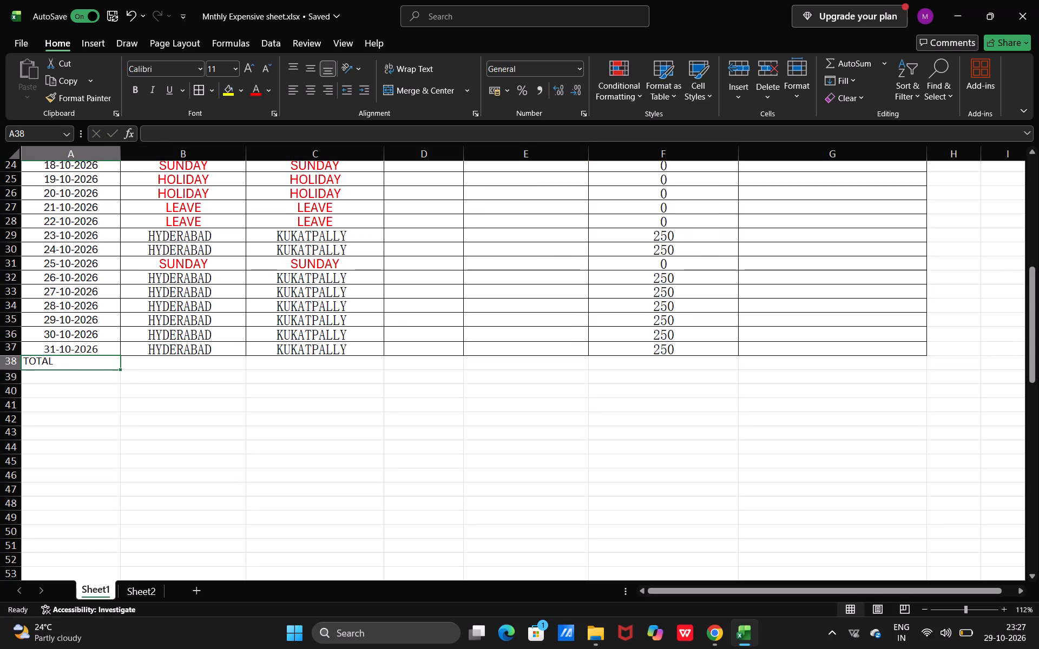
Enter 5600 as the DAILY ALLOWANCE total in F38 of the TOTAL row.
key("Right")
key("Right")
key("Right")
key("Right")
key("Right")
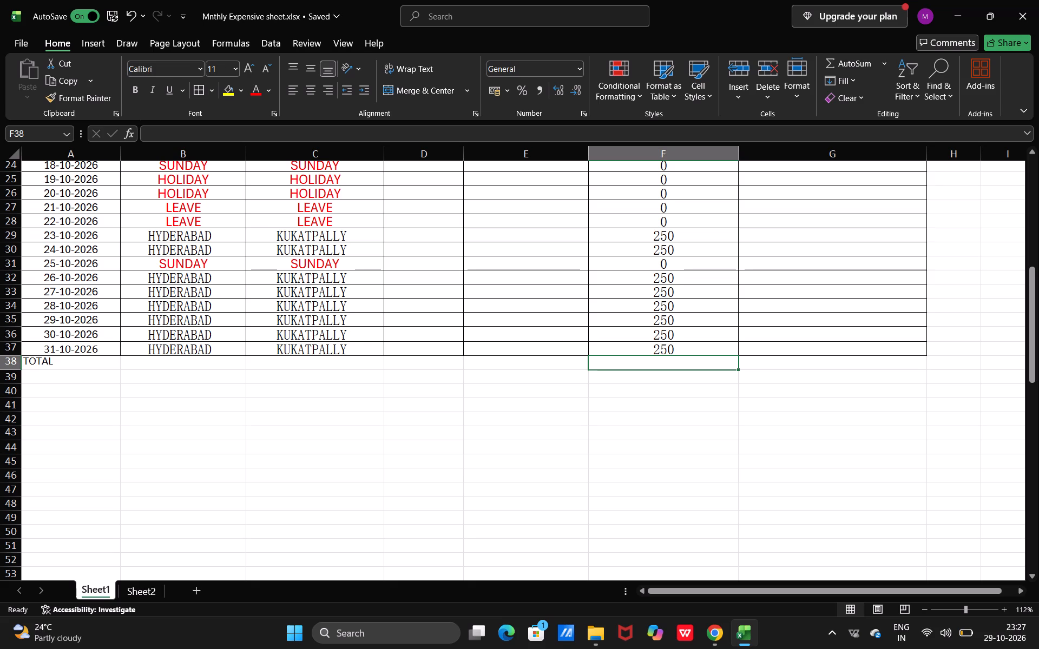
type("5600")
key("Return")
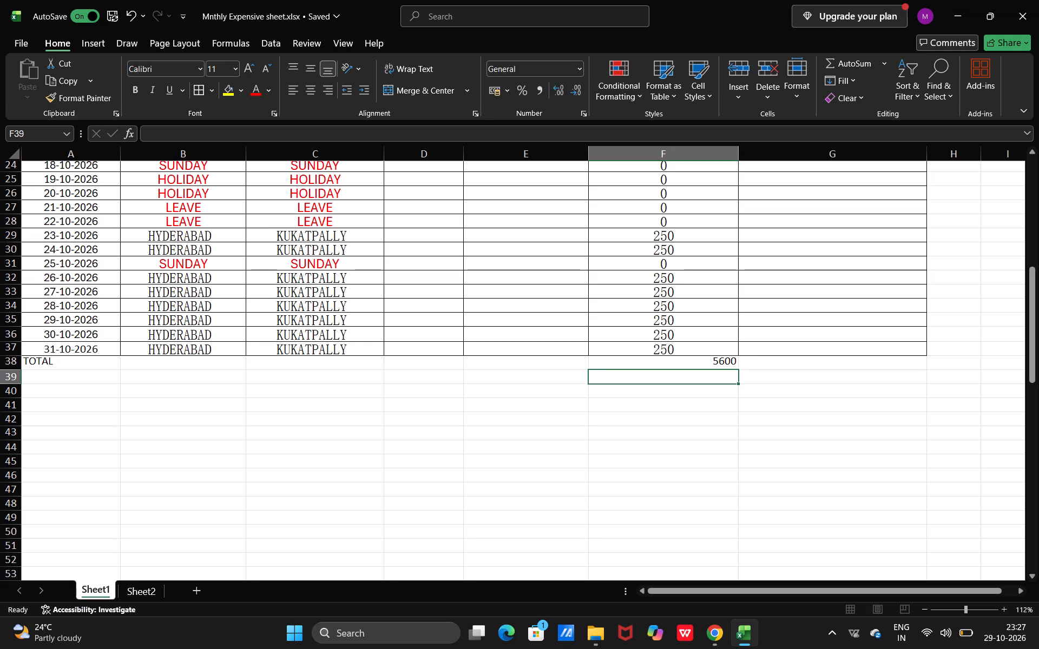
Apply All Borders to the TOTAL row across A38:G38.
left_click(48, 367)
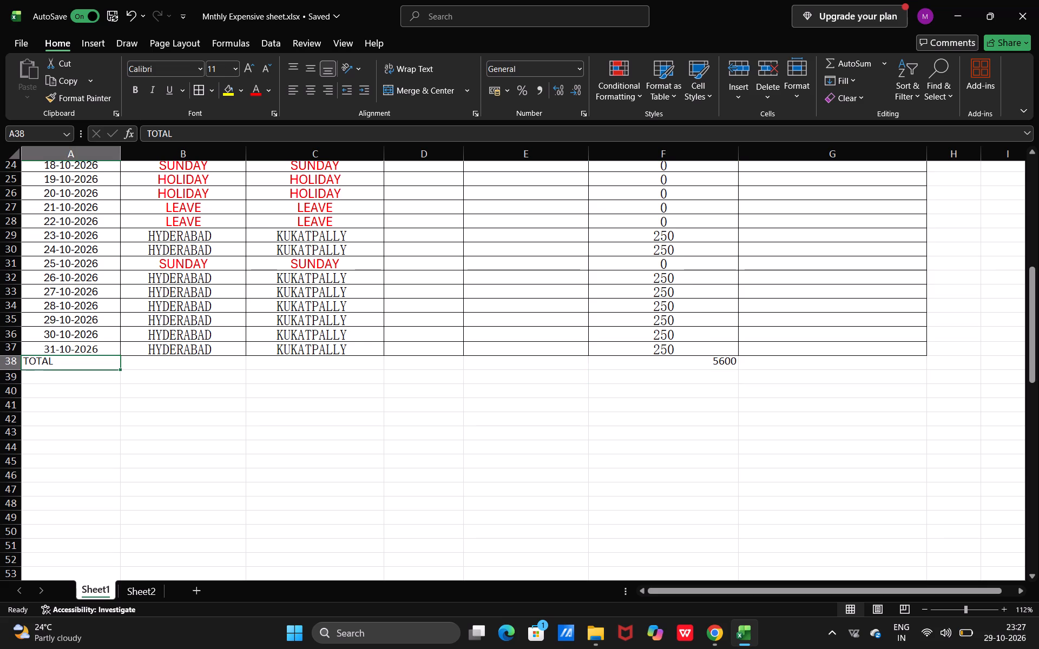
key("shift+Right")
key("shift+Right")
key("shift+Right")
key("shift+Right")
key("shift+Right")
key("shift+Right")
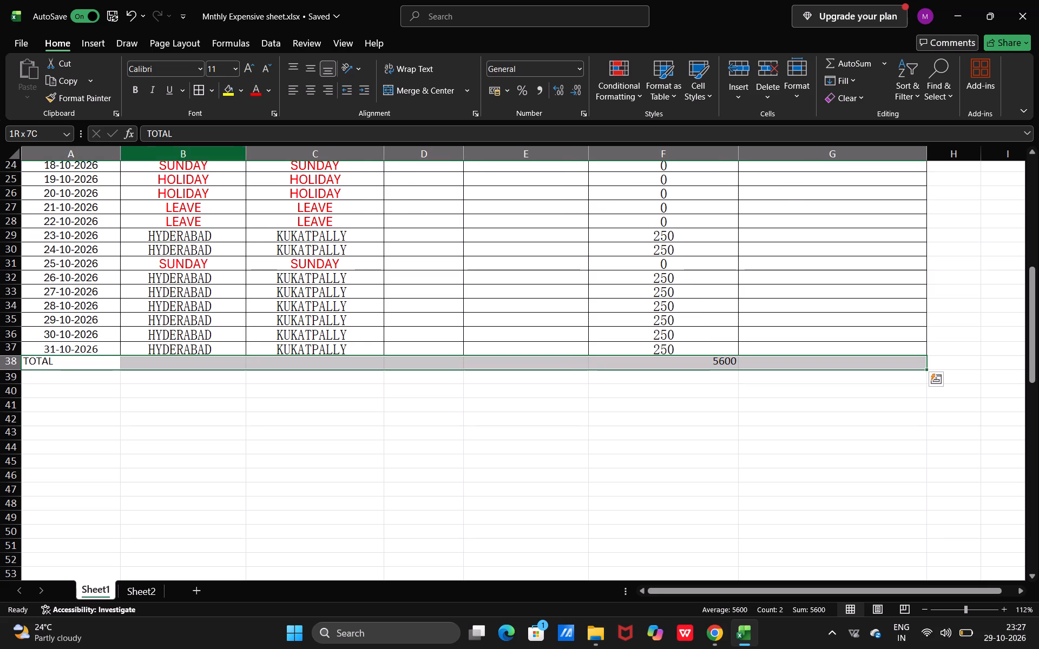
left_click(210, 90)
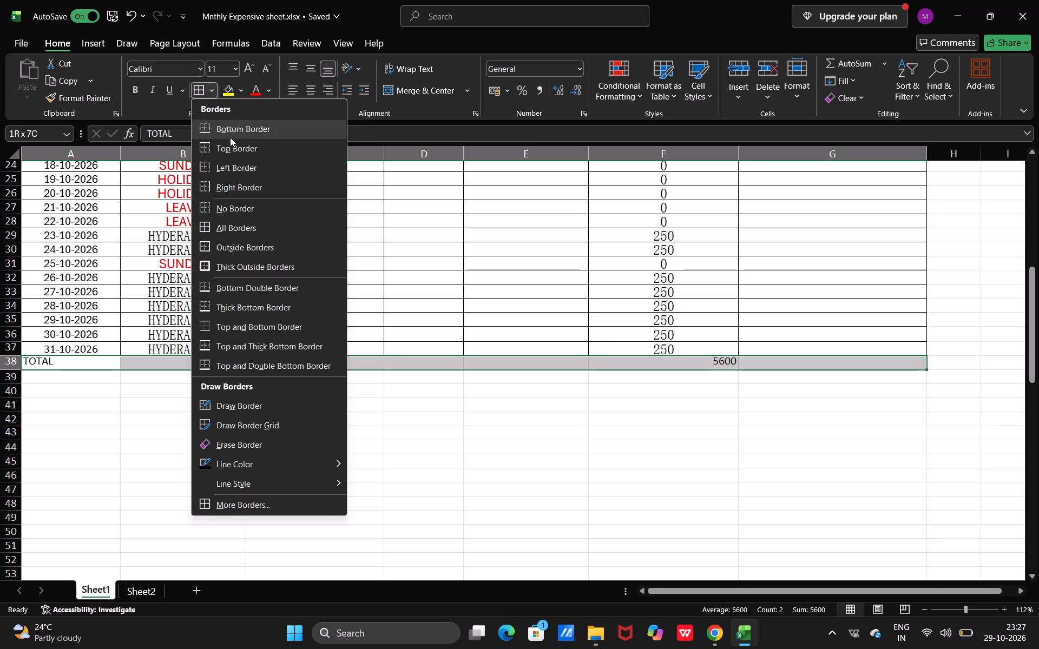
left_click(226, 224)
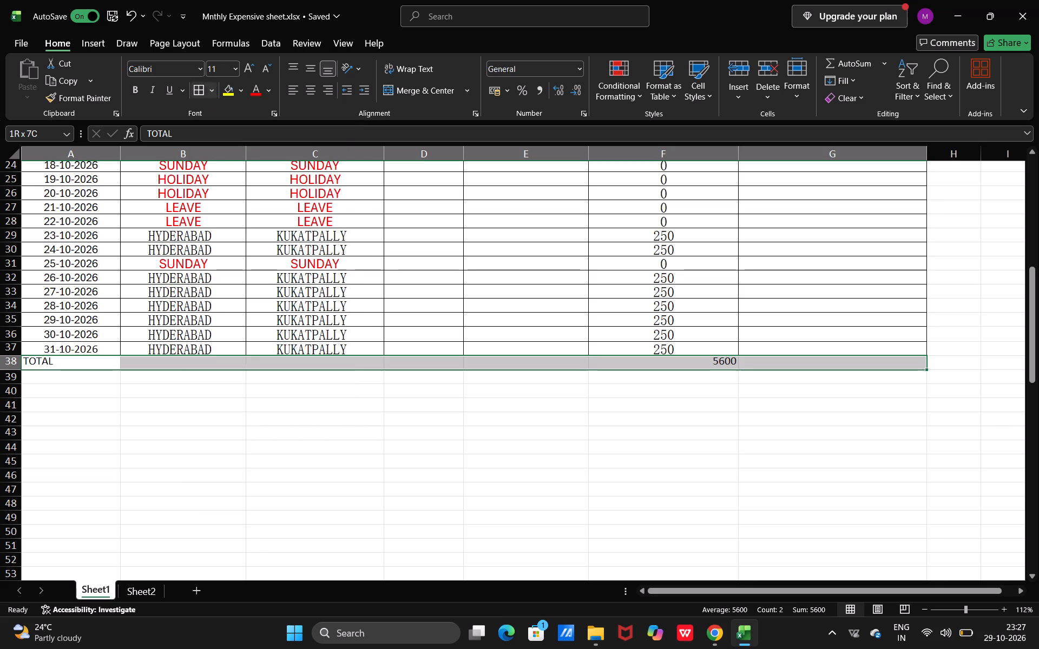
Merge and center the TOTAL label across A38:E38.
left_click(90, 362)
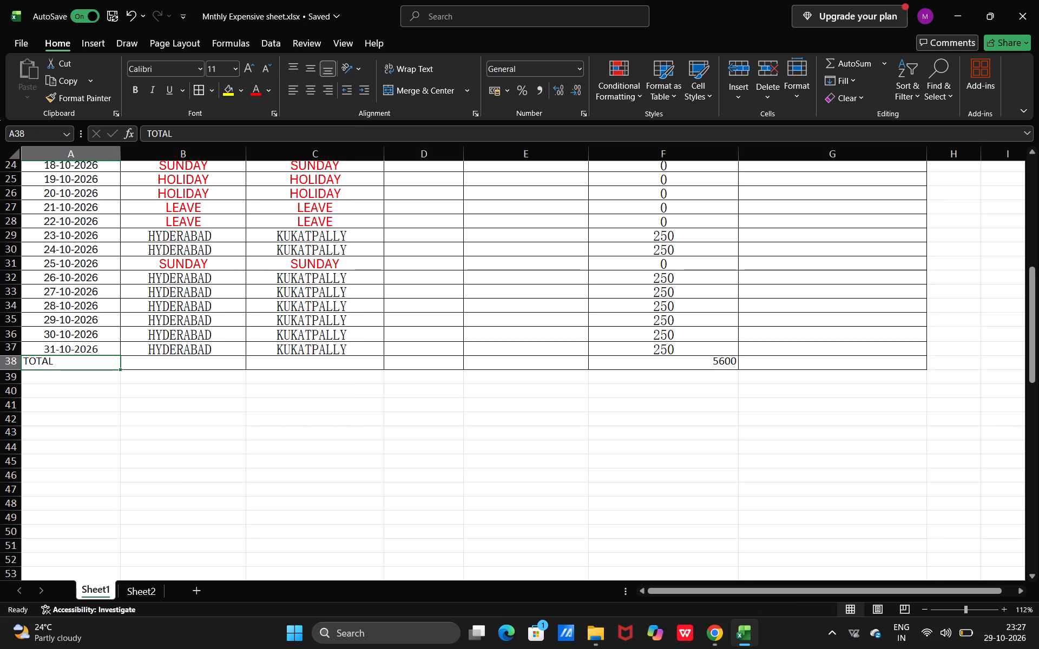
key("shift+Right")
key("shift+Right")
key("shift+Right")
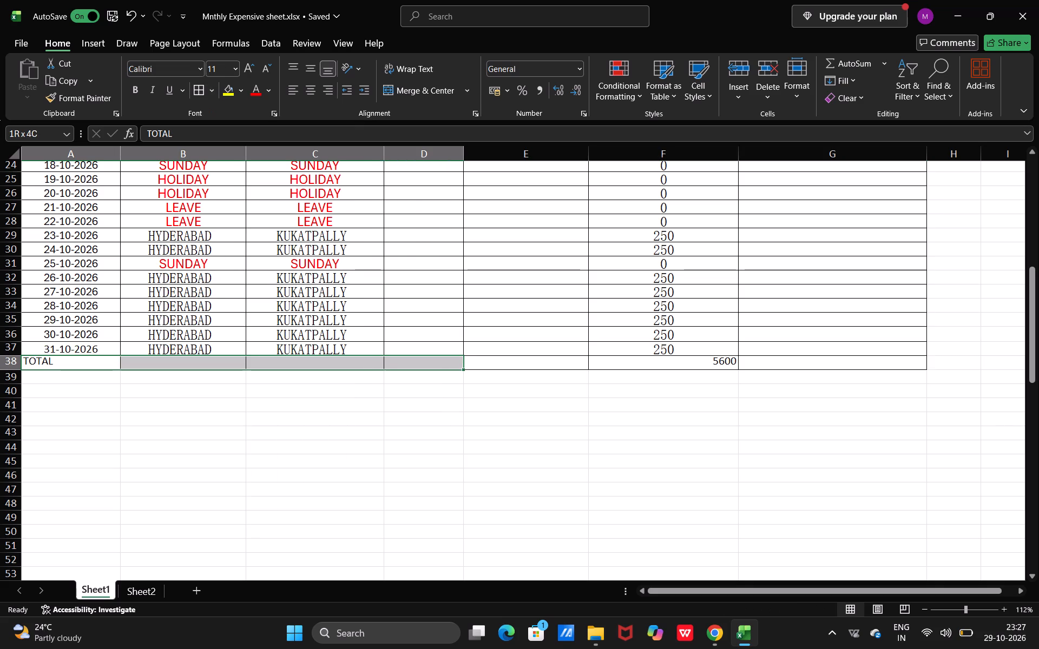
key("shift+Right")
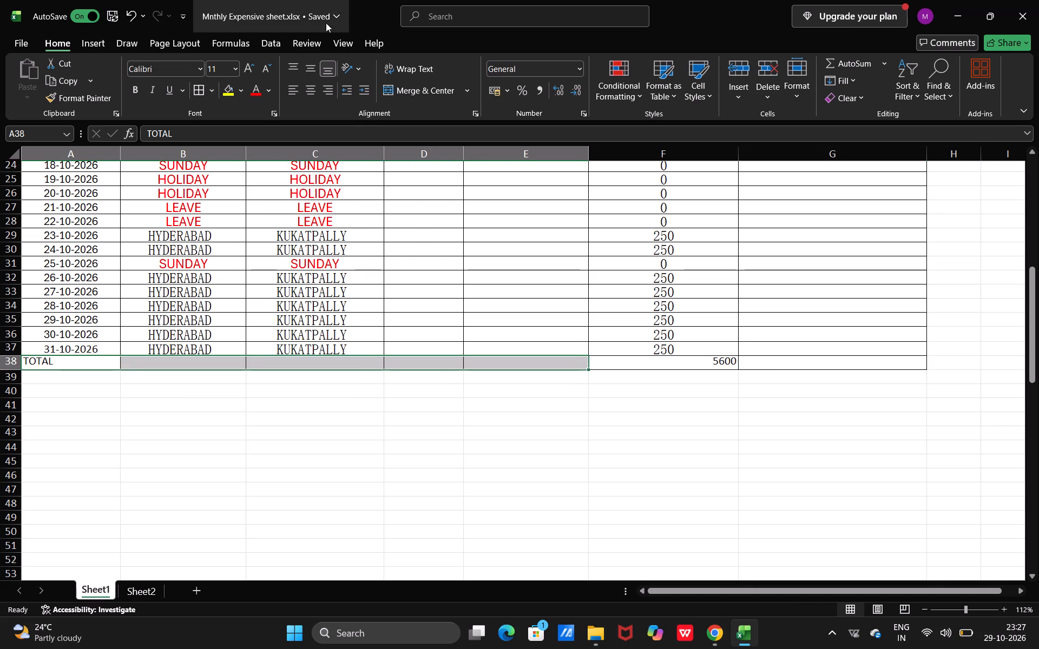
left_click(419, 90)
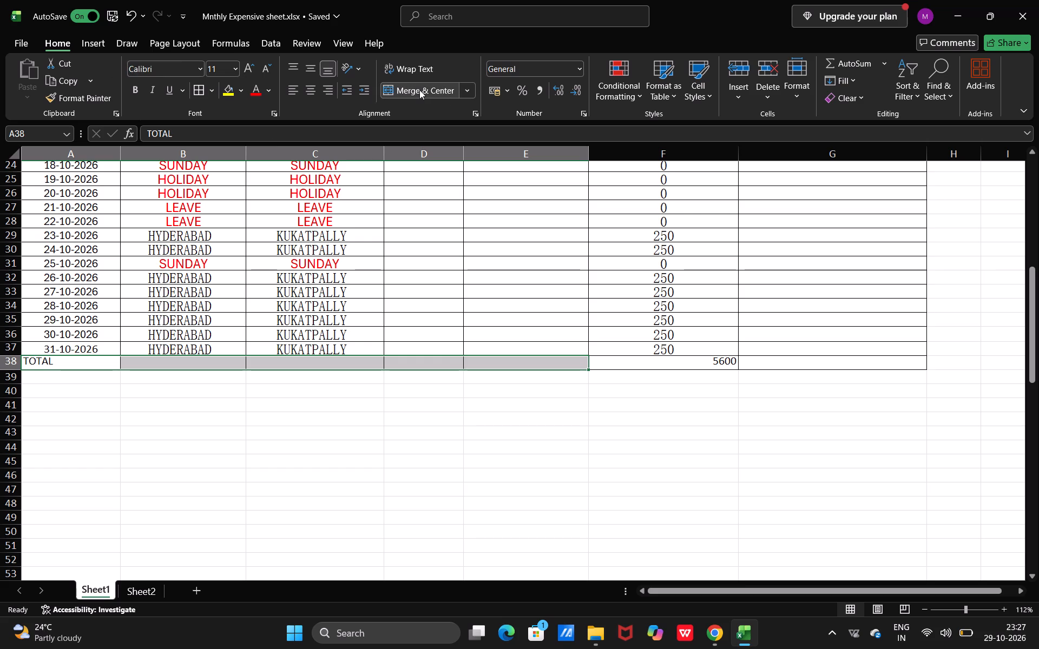
left_click(358, 433)
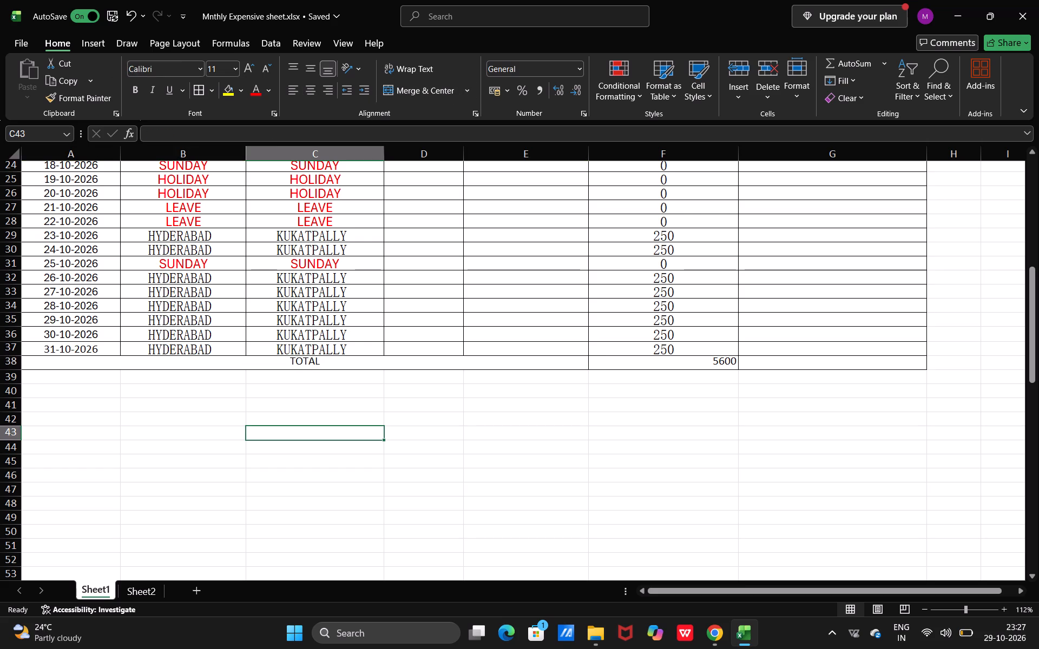
Merge and center the 5600 total across F38:G38.
scroll(318, 366, "up", 1)
scroll(318, 366, "right", 1)
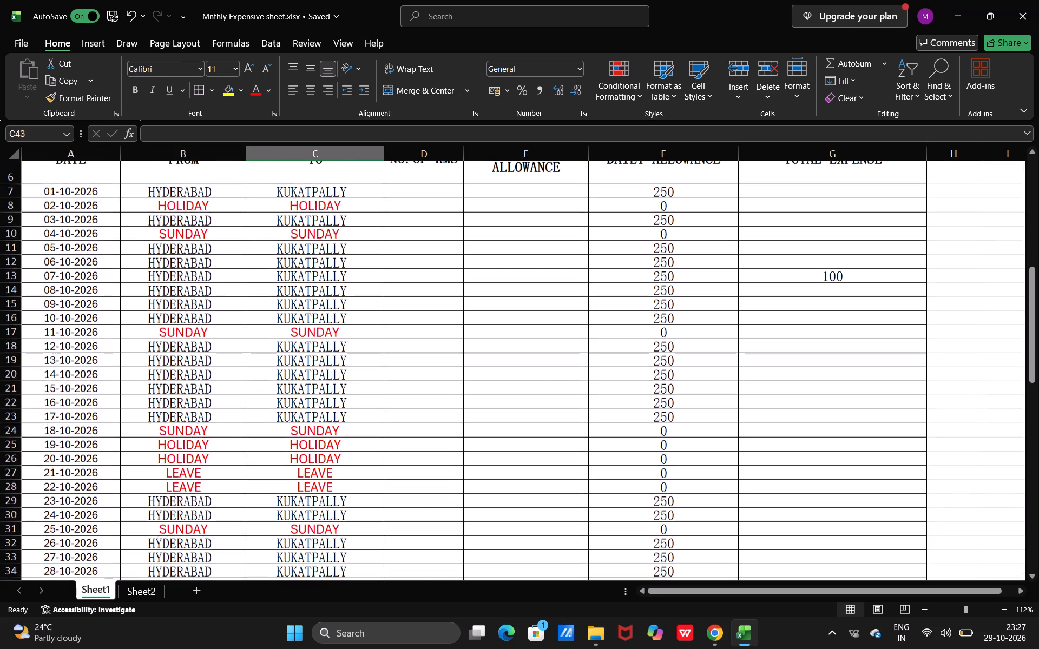
scroll(318, 366, "right", 1)
scroll(318, 366, "down", 1)
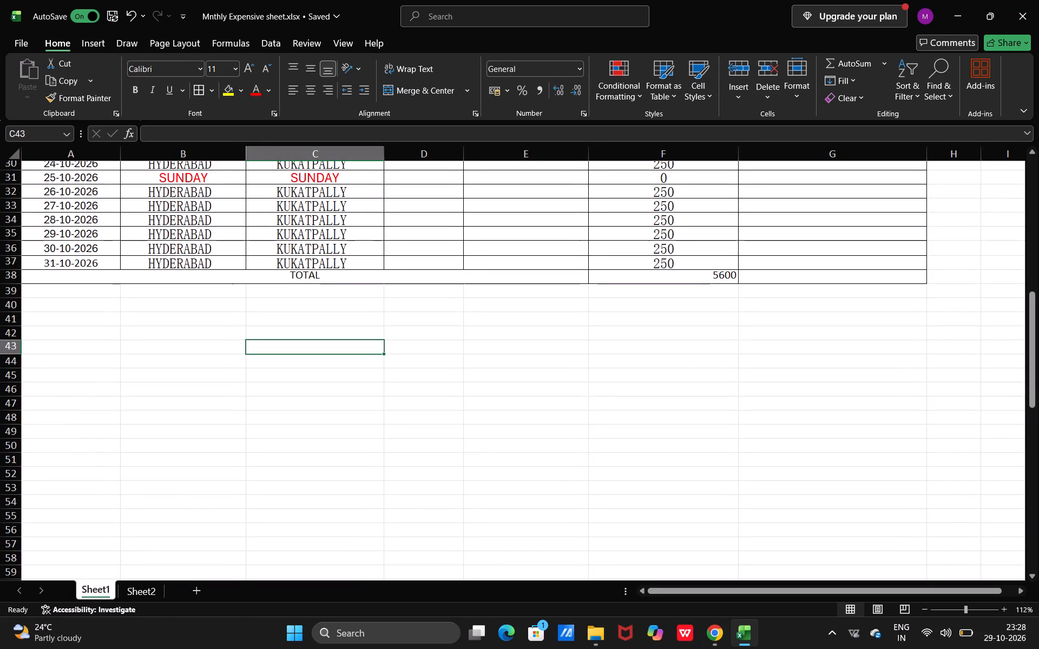
left_click(732, 276)
key("shift+Right")
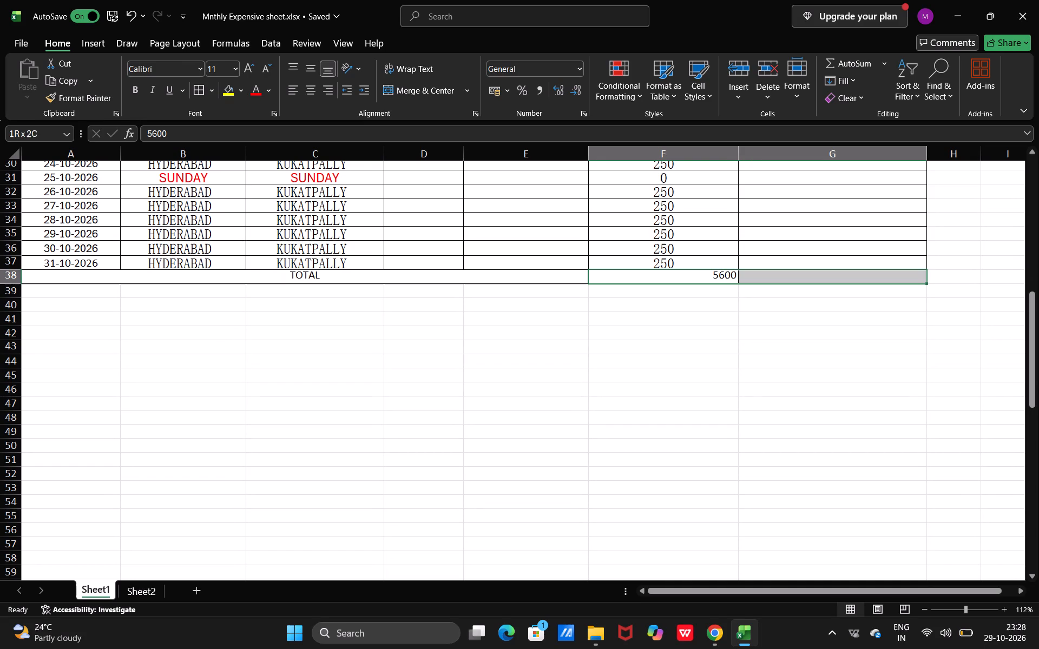
left_click(410, 85)
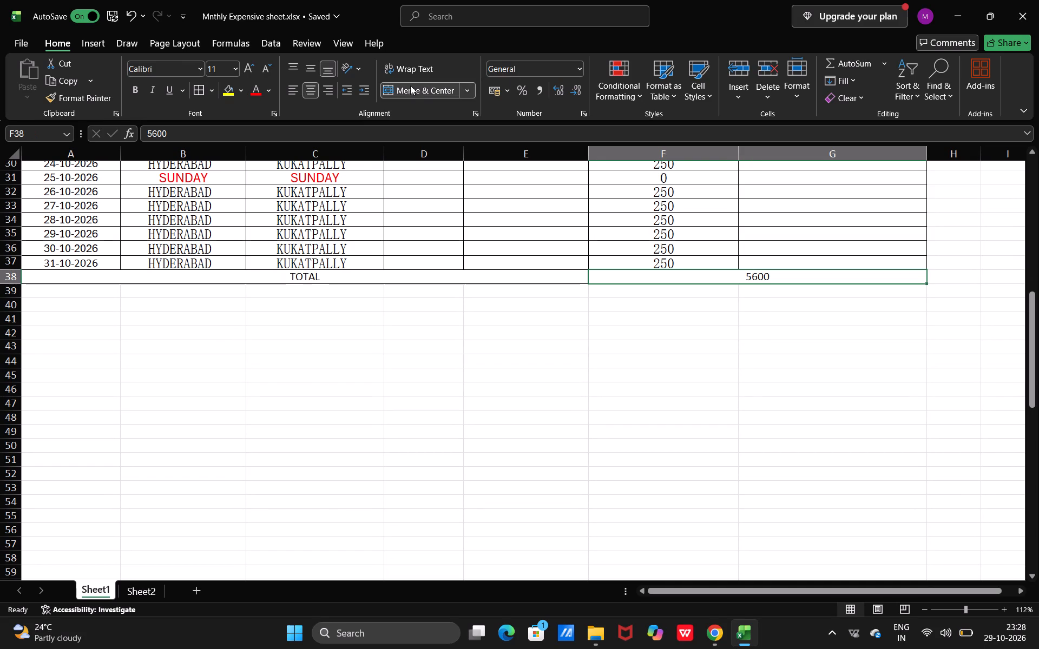
Set the merged 5600 total cell to middle vertical alignment and centered horizontal alignment.
left_click(768, 274)
scroll(780, 316, "up", 1)
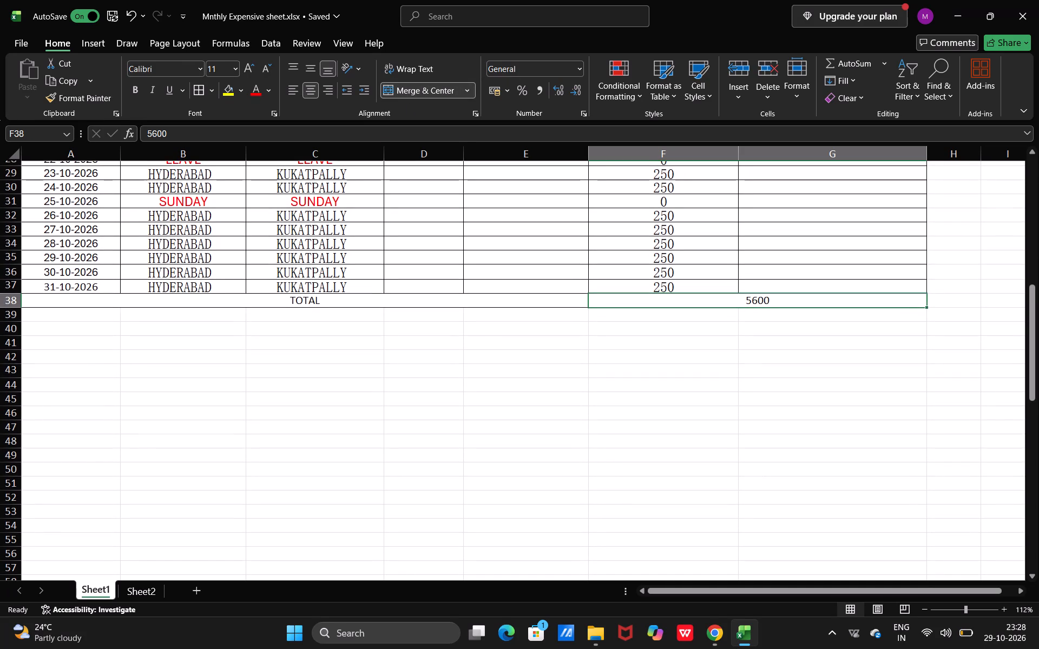
left_click(311, 67)
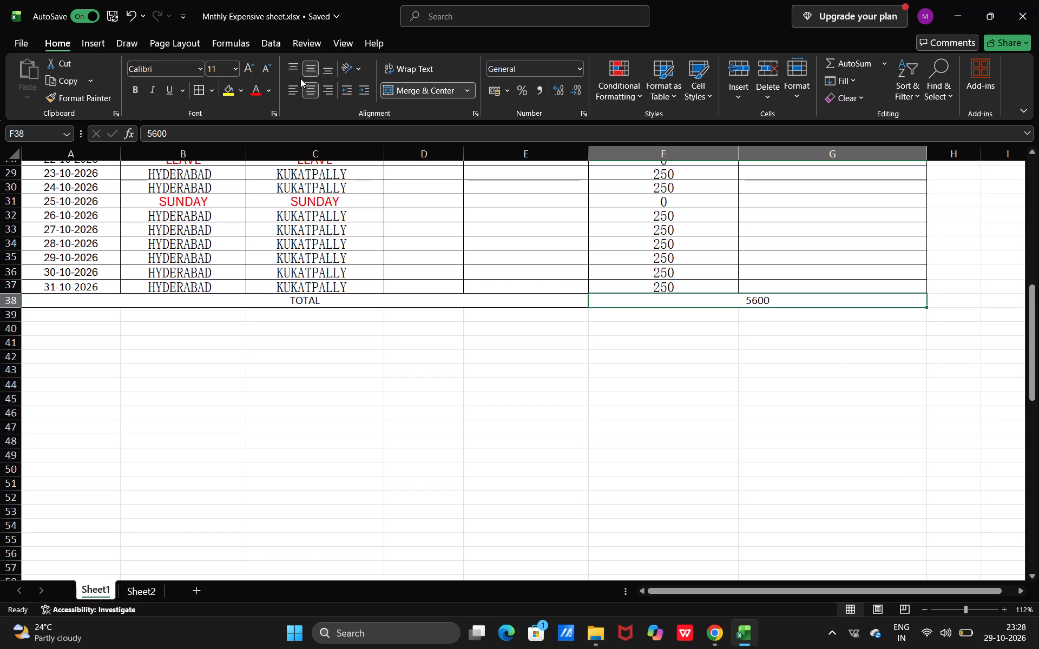
left_click(295, 85)
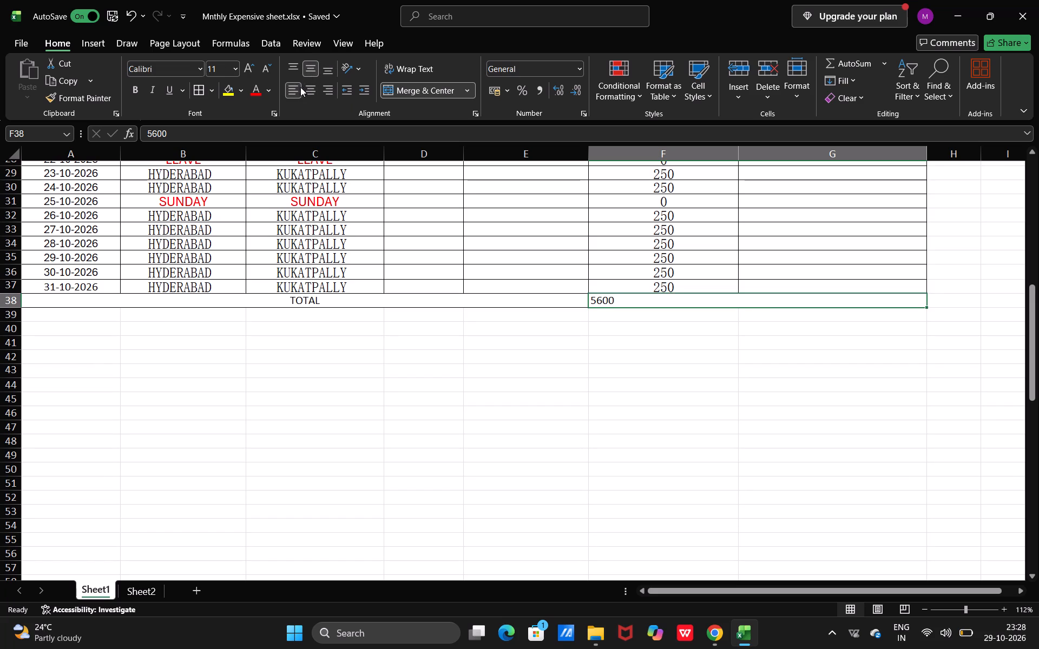
left_click(303, 87)
Review the whole expenses chart from the company header down to the TOTAL row.
scroll(402, 189, "up", 1)
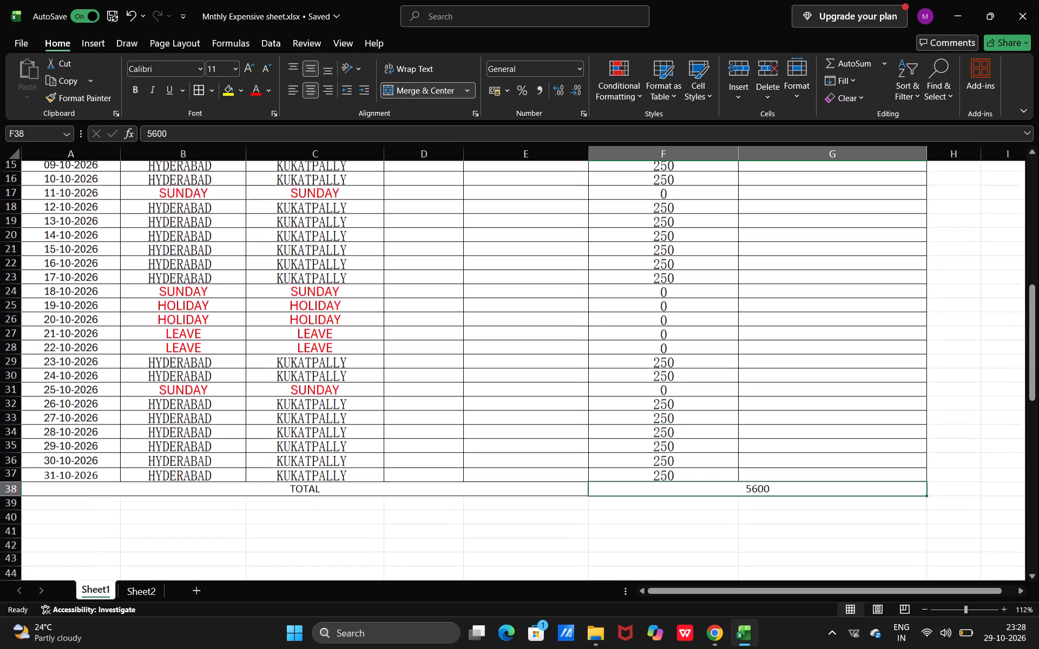
scroll(402, 189, "up", 1)
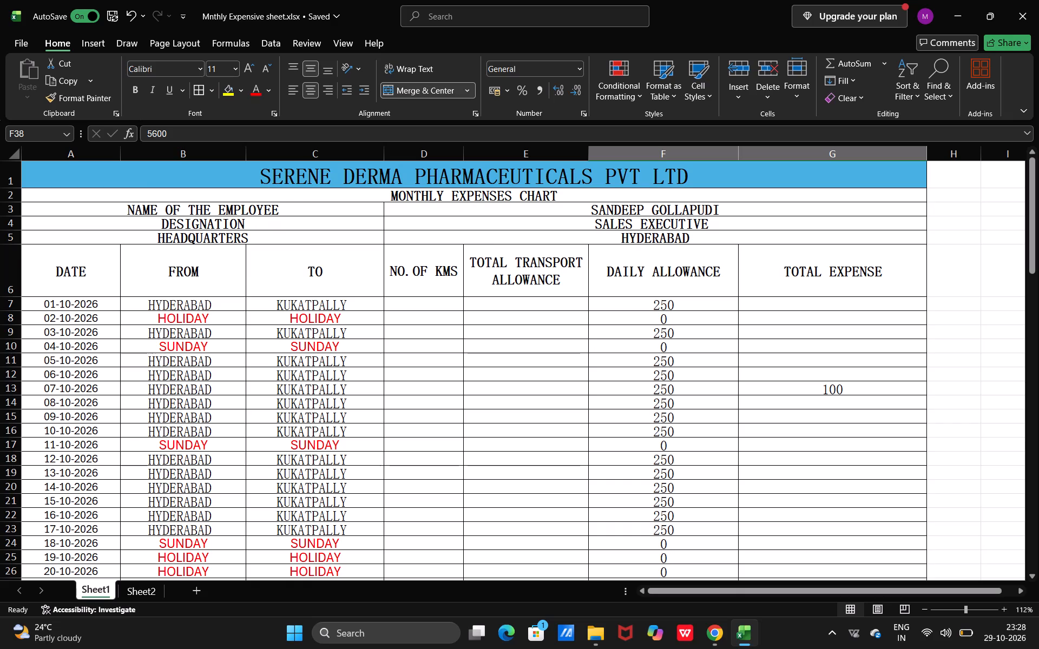
scroll(402, 189, "down", 2)
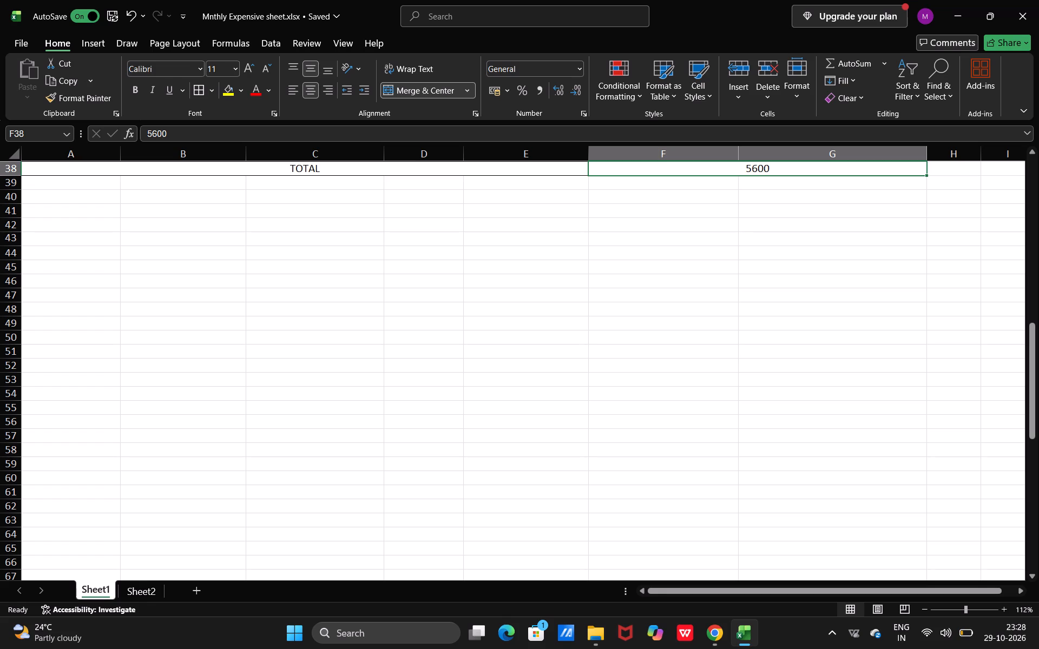
scroll(402, 189, "up", 2)
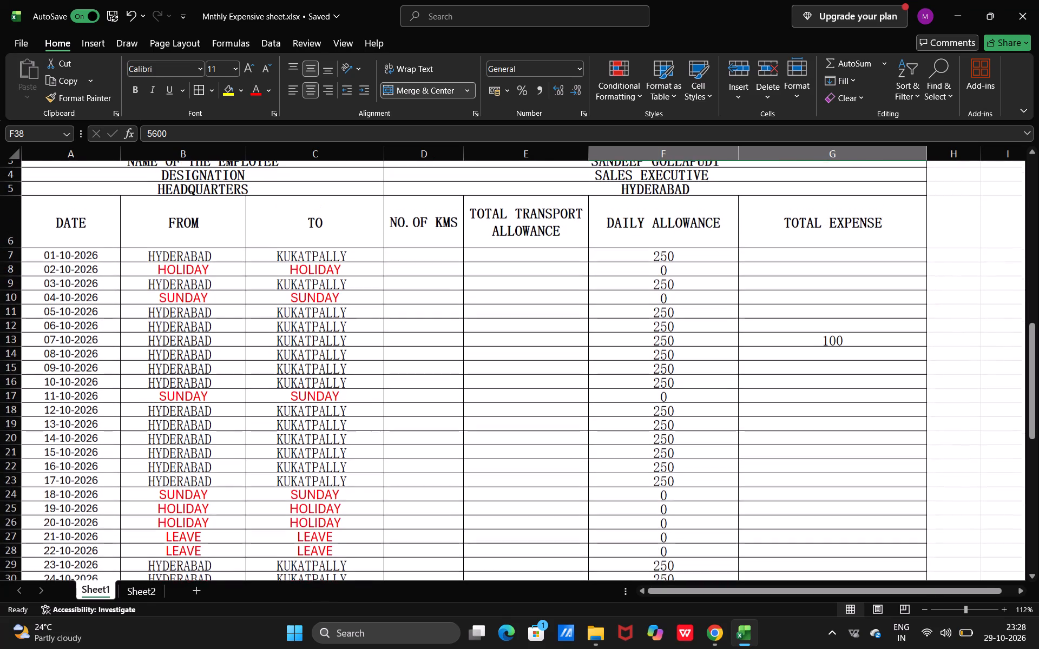
scroll(402, 189, "up", 1)
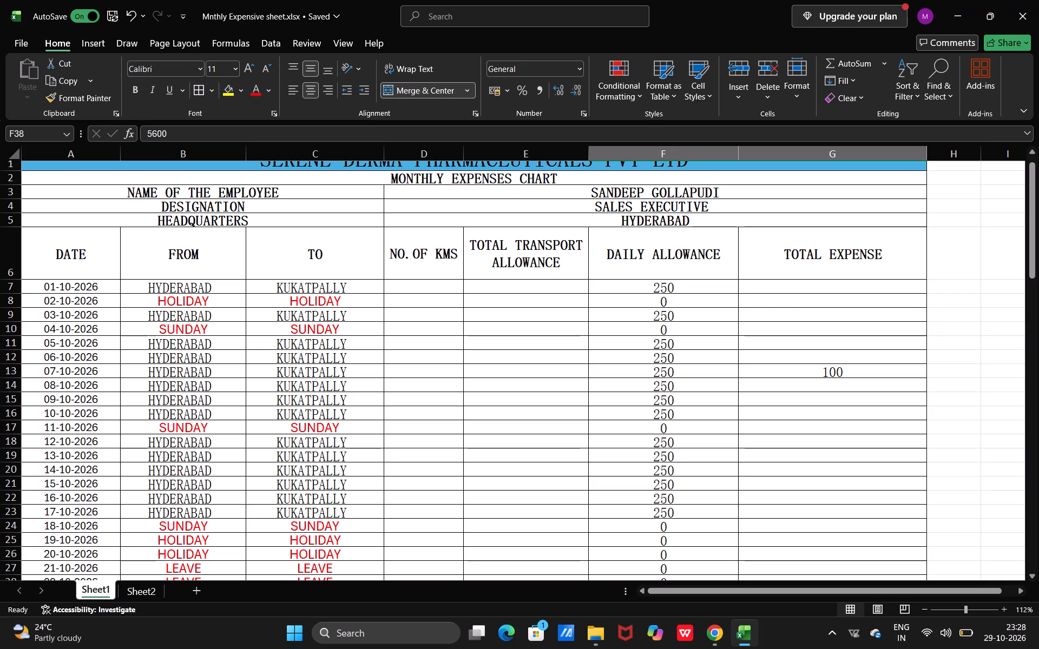
scroll(862, 292, "down", 2)
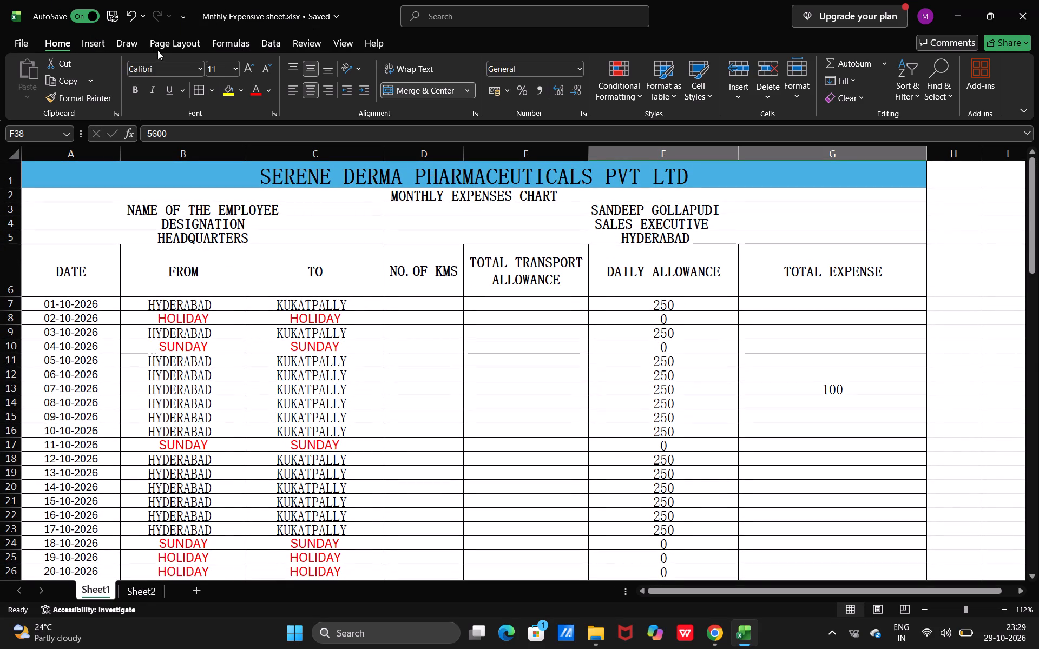
Save a copy of the workbook as "OCT Mnthly Expensive sheet.xlsx" in the Sandeep folder under Documents.
left_click(17, 40)
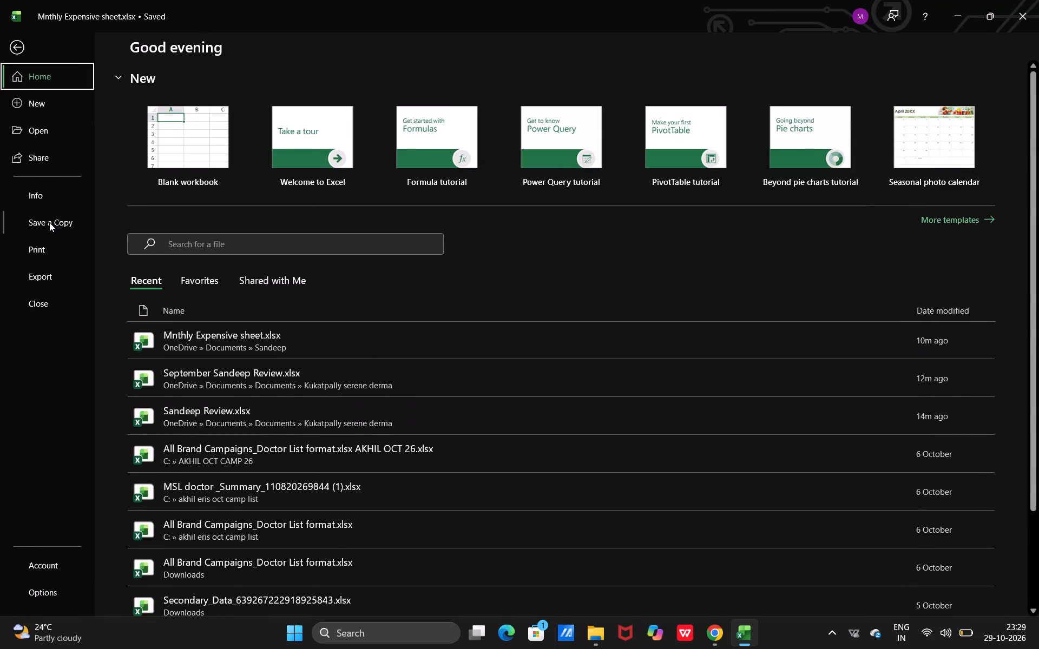
left_click(49, 222)
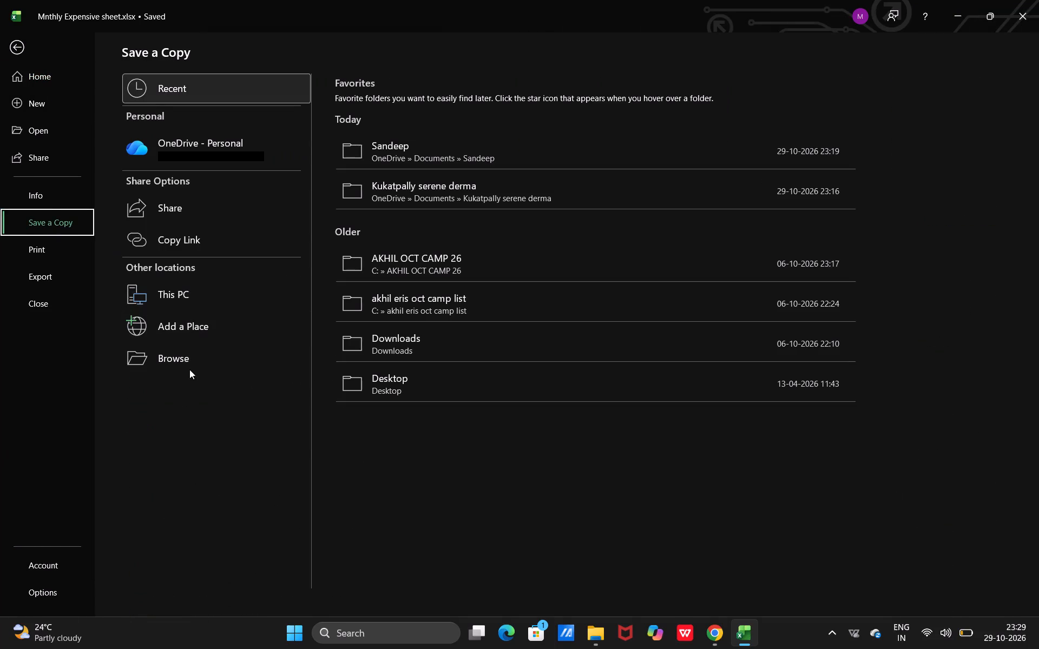
left_click(189, 295)
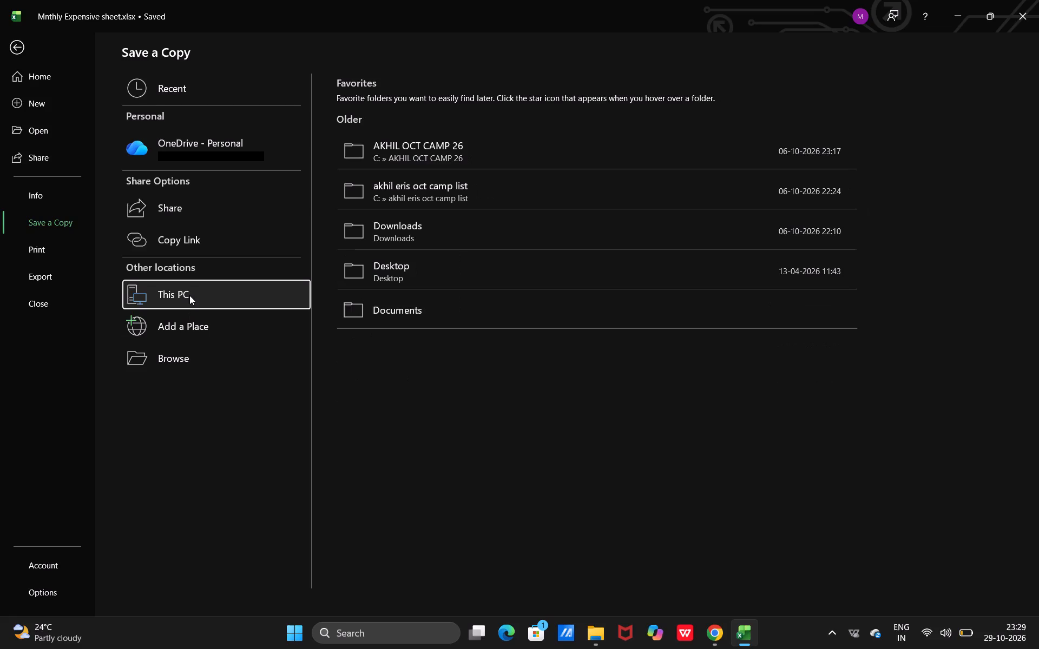
left_click(189, 295)
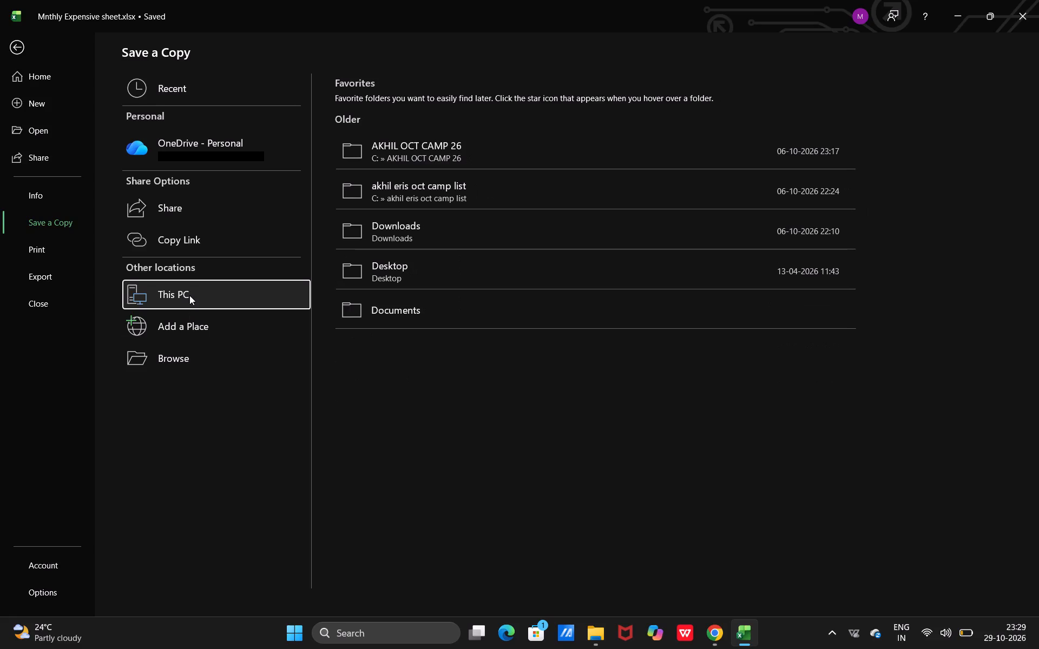
double_click(207, 296)
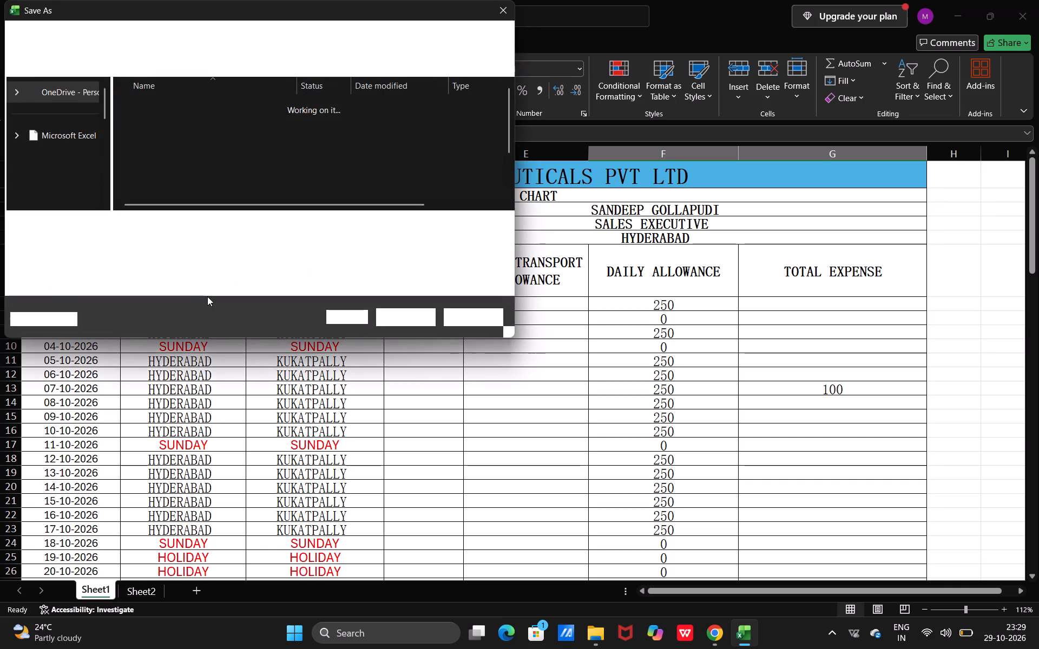
scroll(212, 154, "down", 1)
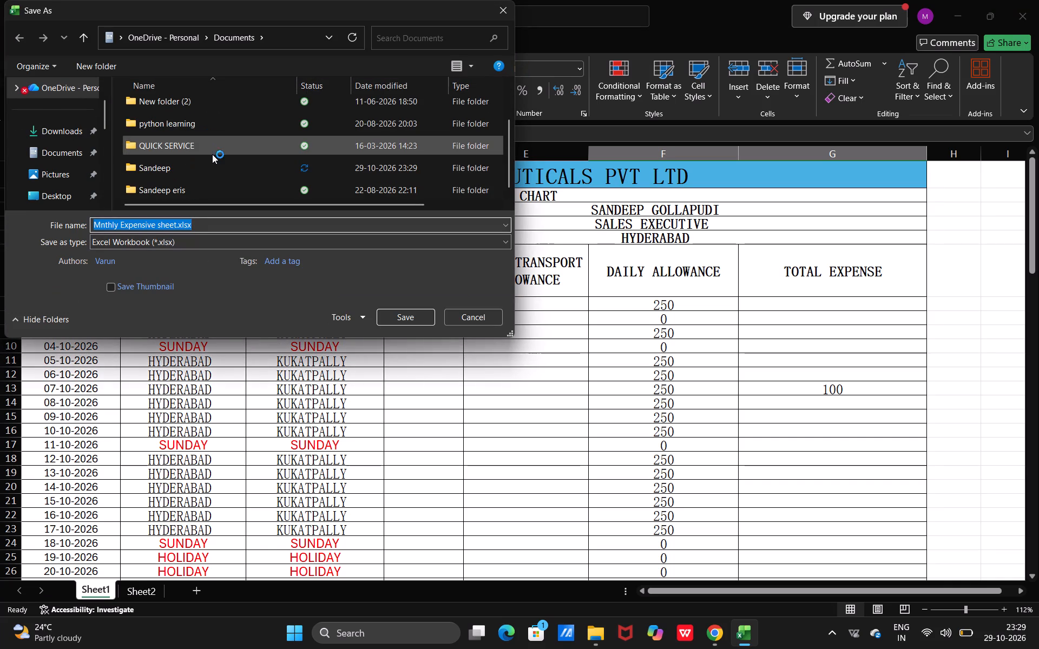
scroll(212, 154, "down", 1)
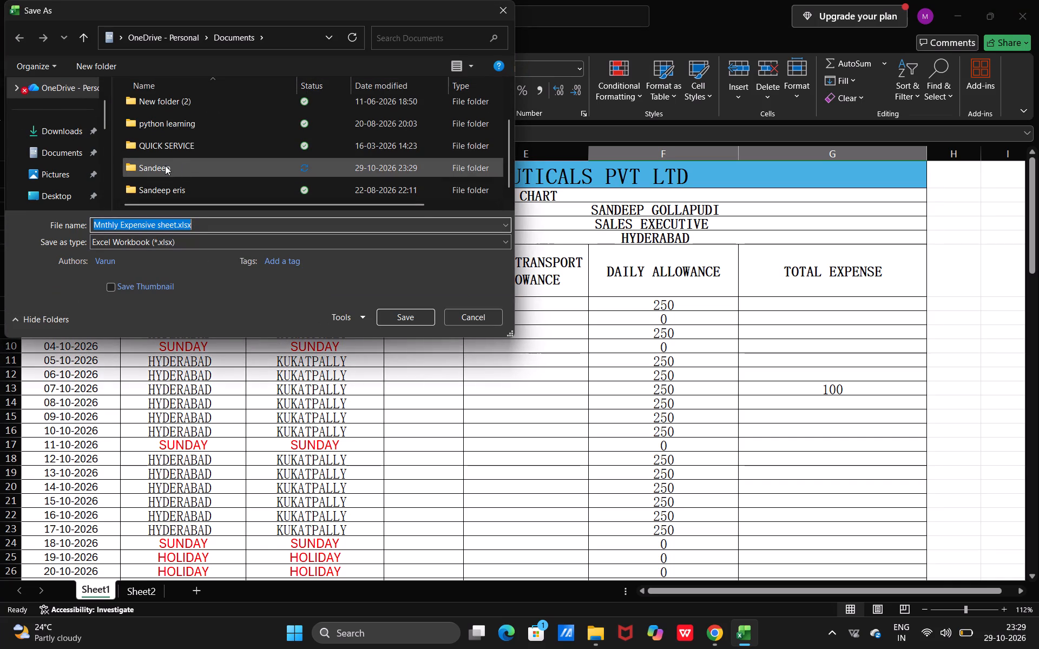
double_click(193, 164)
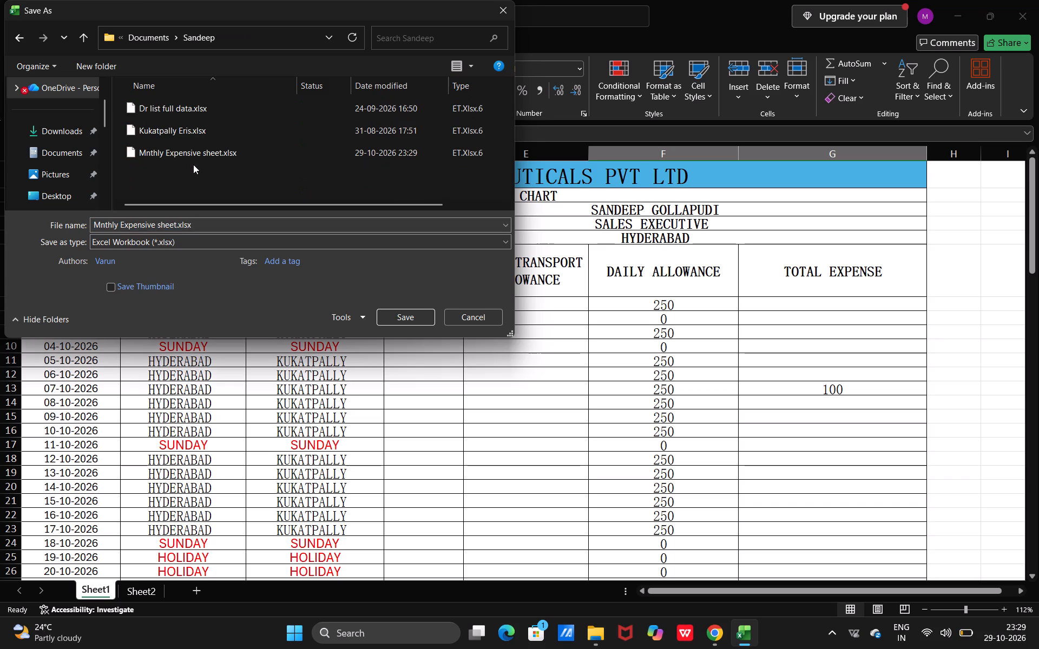
left_click(201, 222)
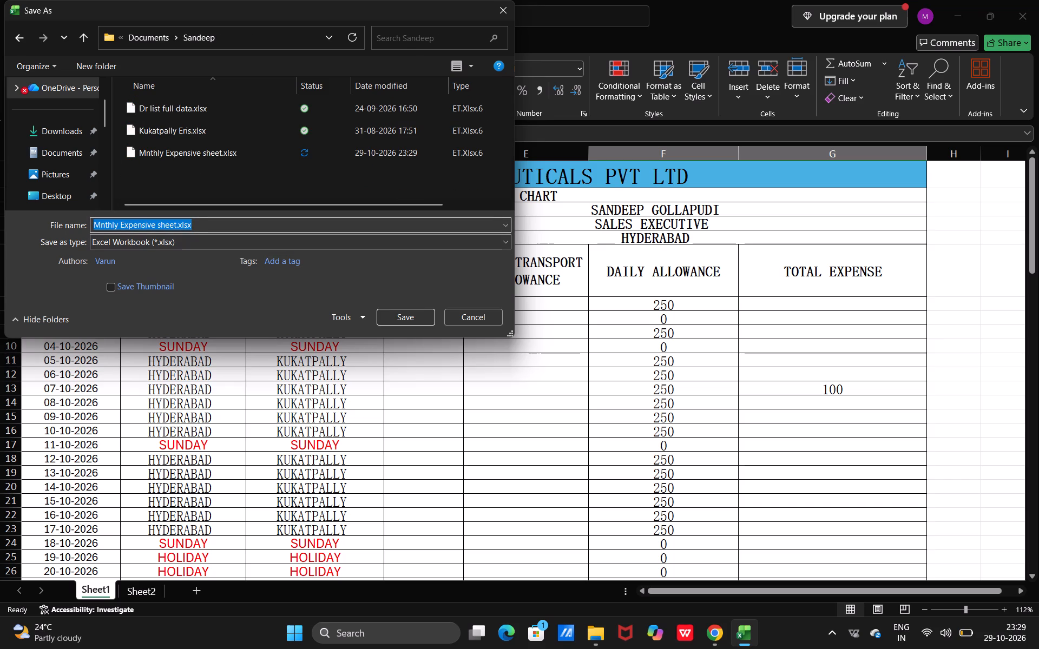
key("Left")
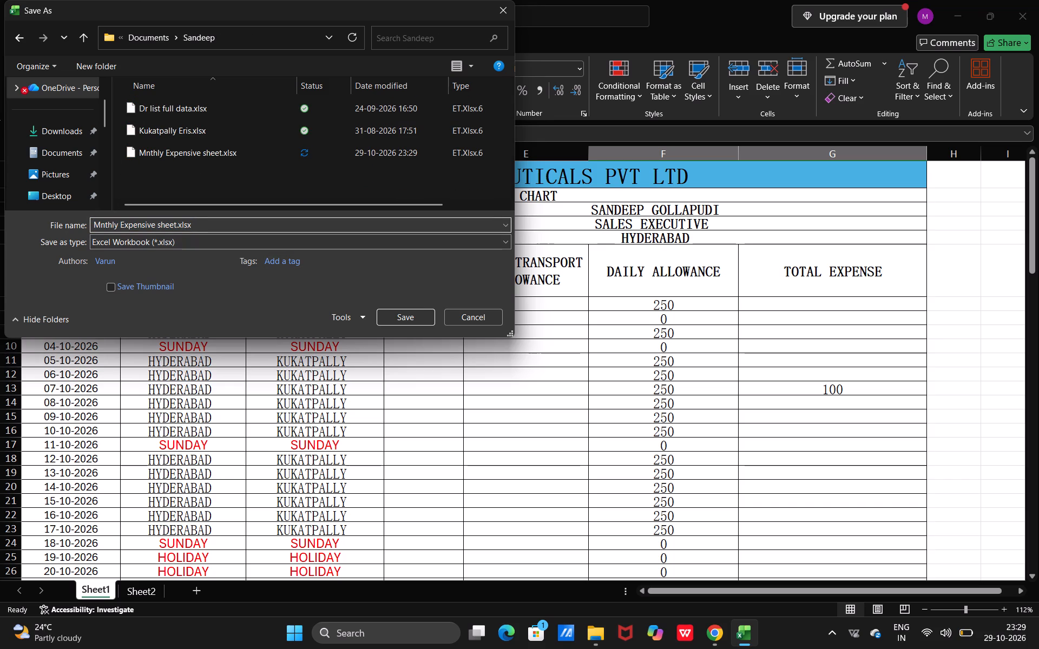
type("OCT")
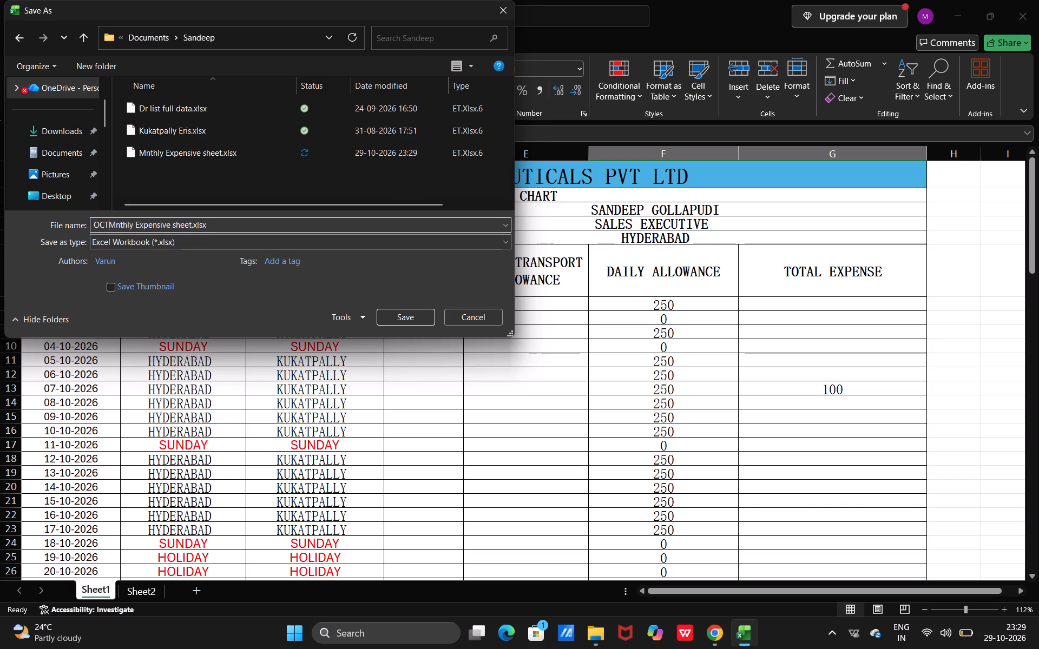
key("space")
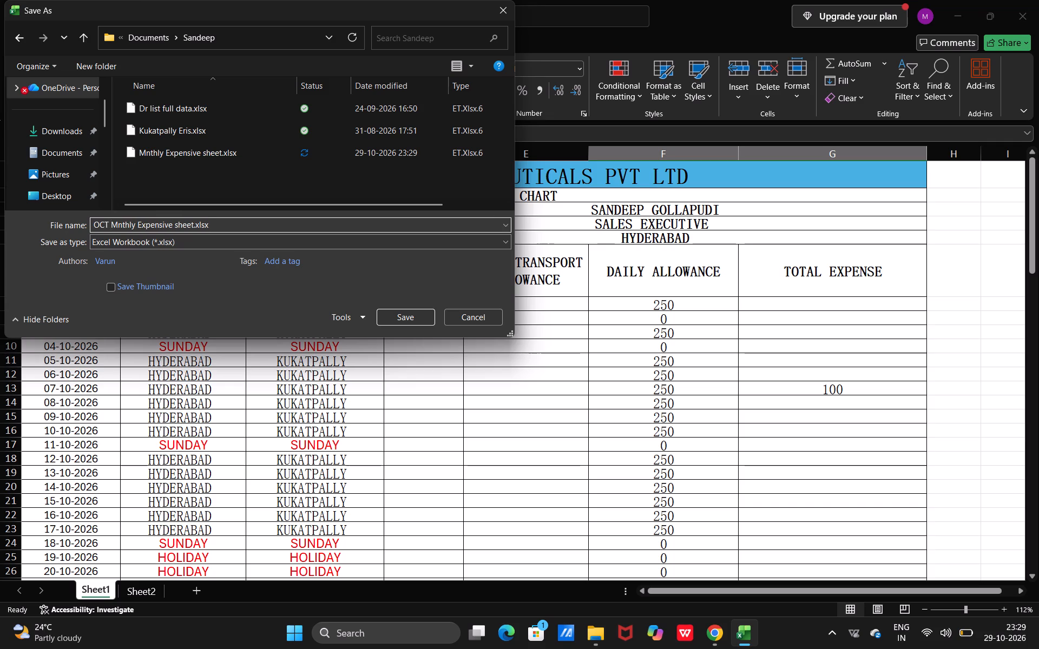
left_click(416, 319)
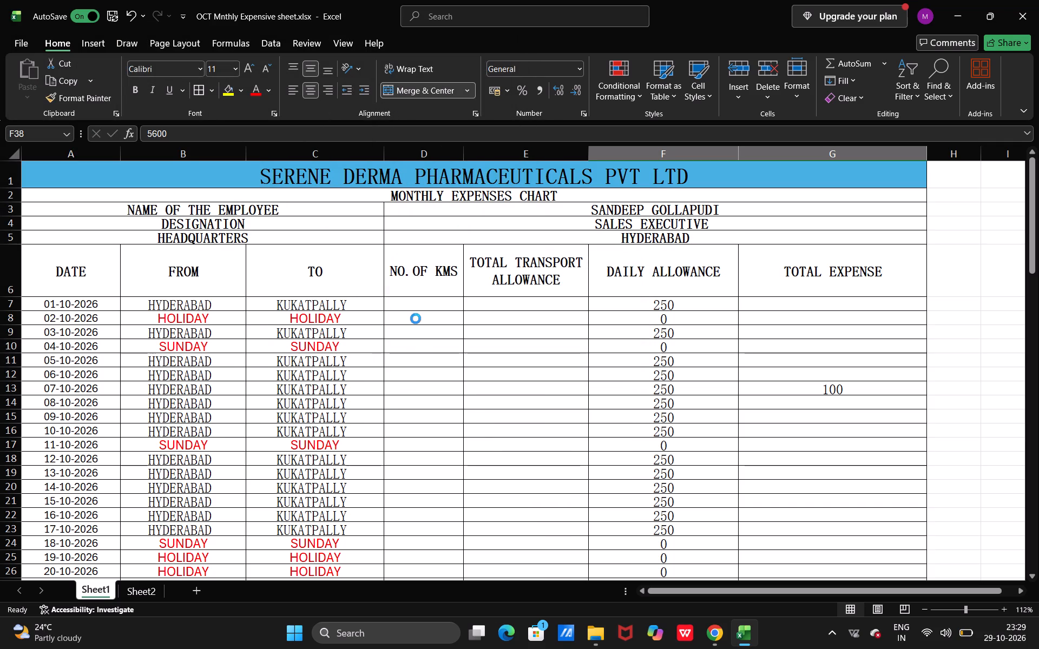
Switch to File Explorer and search the motorola edge 50 pro's Download folder for PARADISE.
left_click(596, 644)
scroll(289, 418, "down", 2)
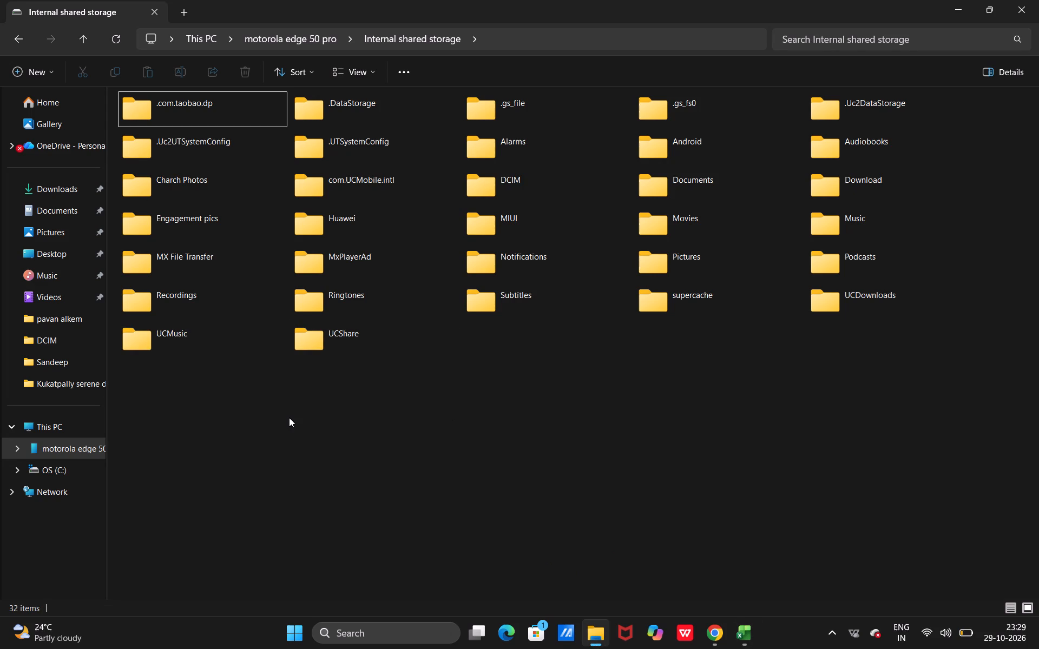
scroll(289, 418, "down", 2)
scroll(289, 418, "up", 2)
double_click(864, 180)
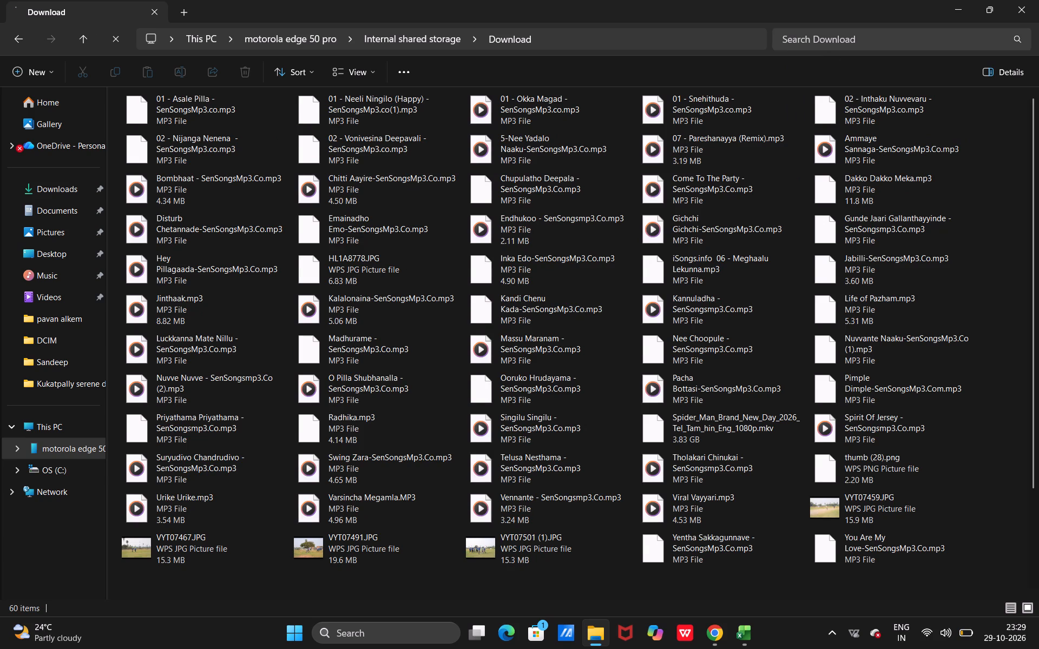
left_click(841, 42)
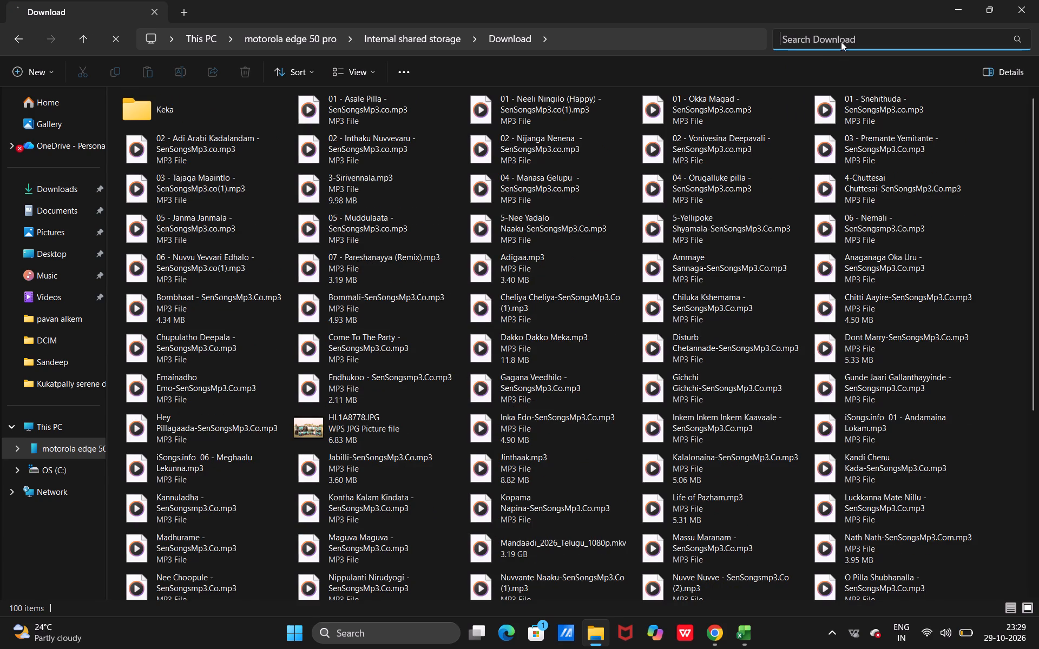
type("PAR")
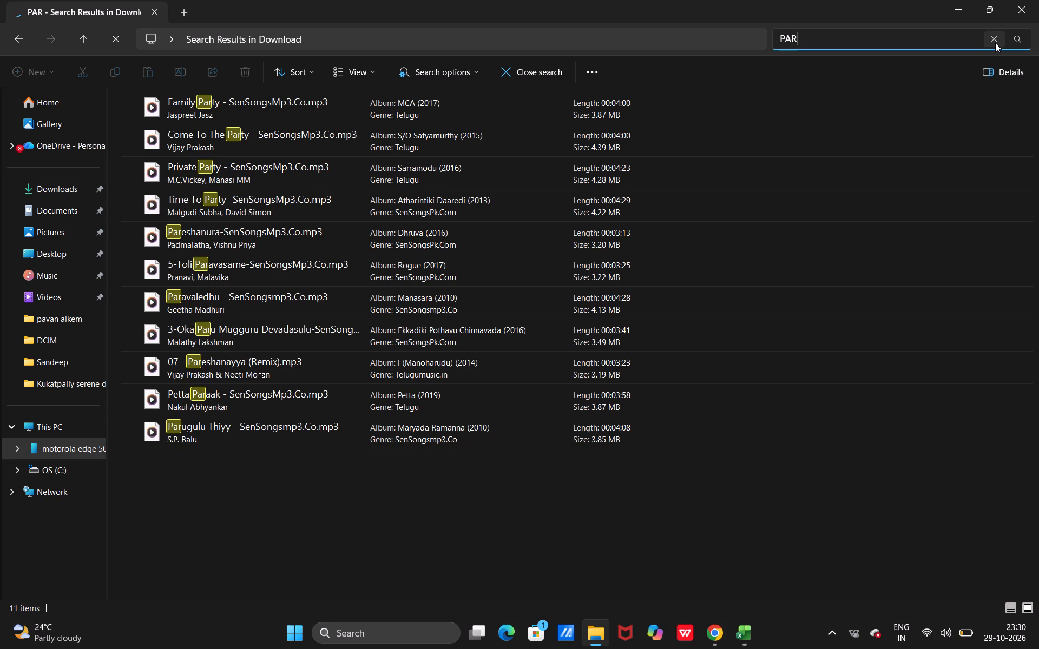
type("ADISE")
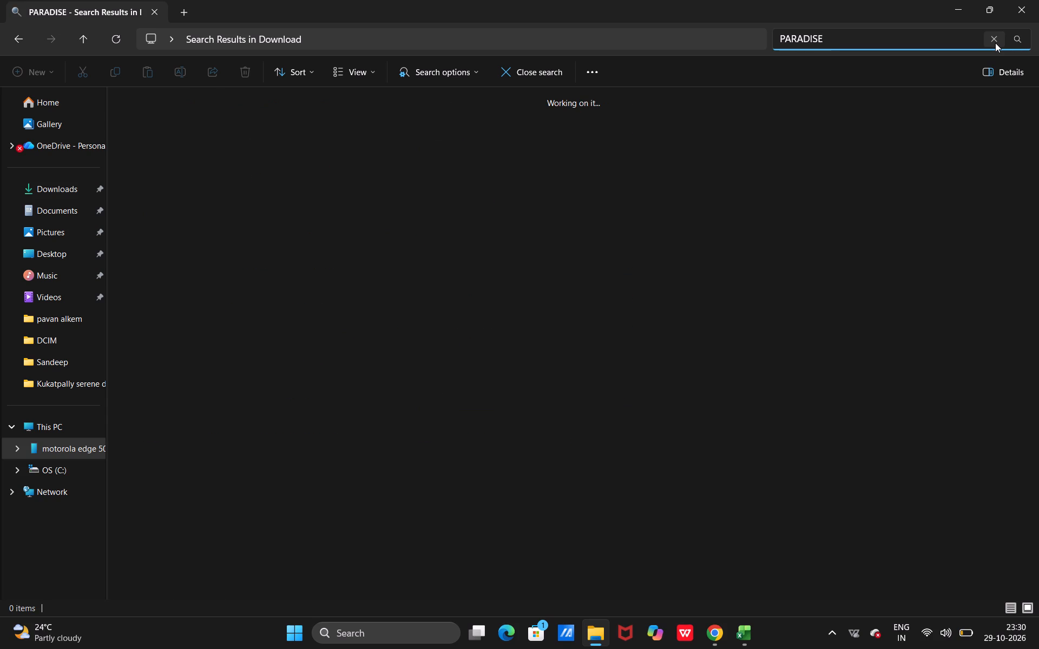